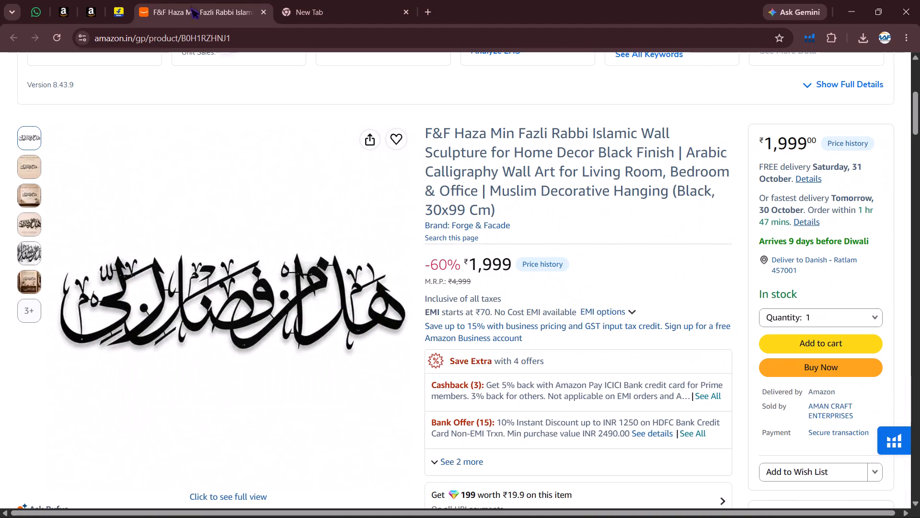
Switch to Seller Central, open the Manage Orders list and dismiss the Easy Ship introduction.
click(85, 15)
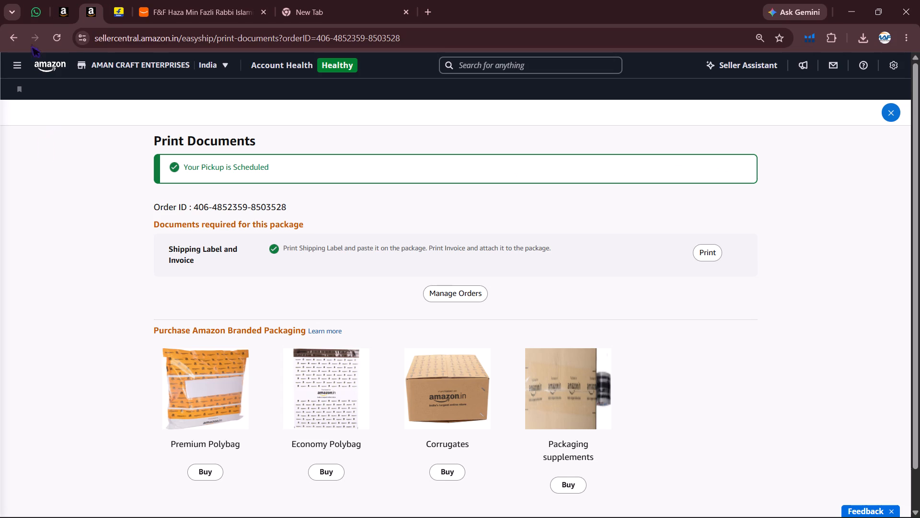
click(13, 38)
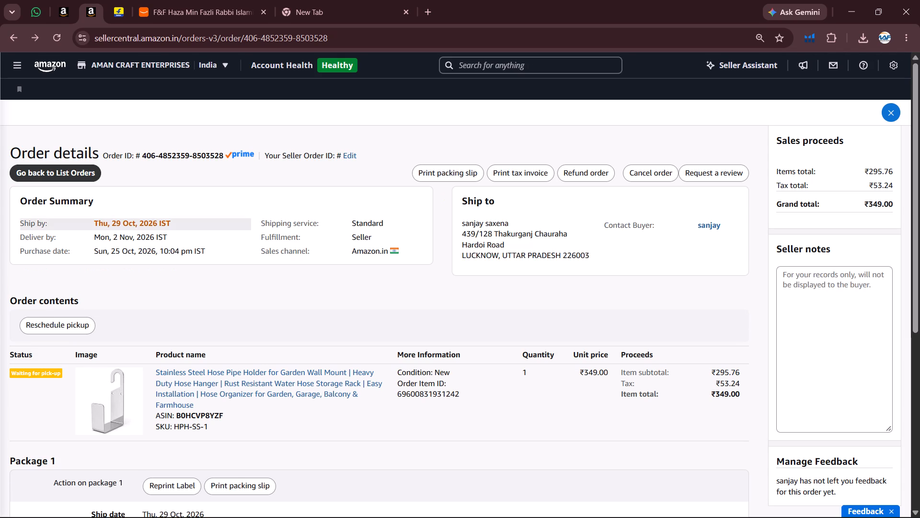
click(15, 66)
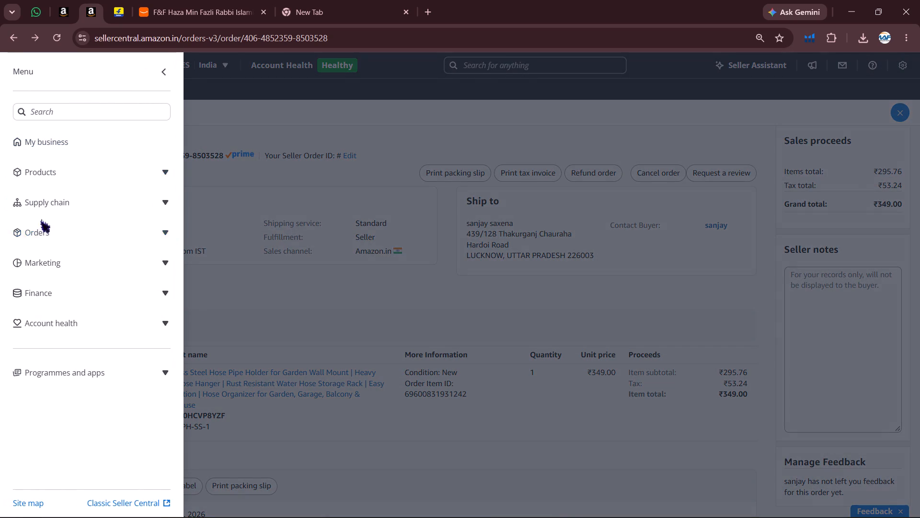
click(46, 239)
click(74, 275)
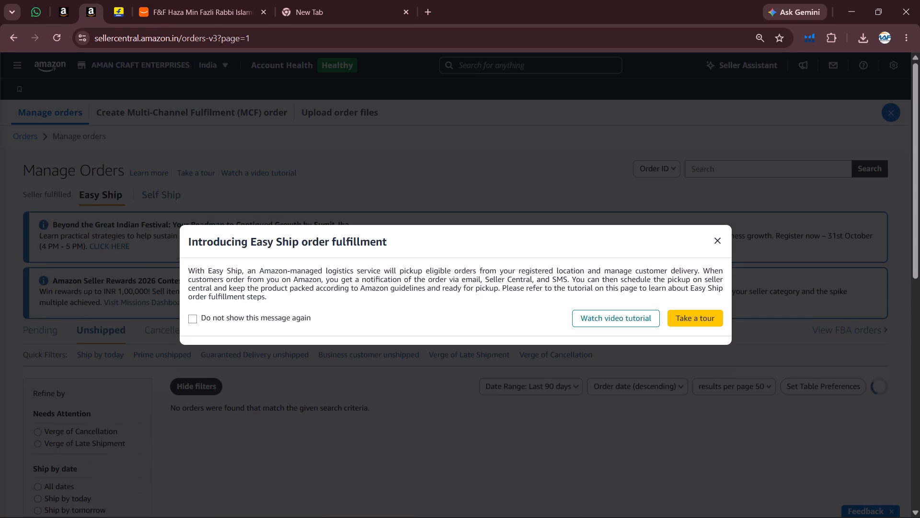
click(715, 242)
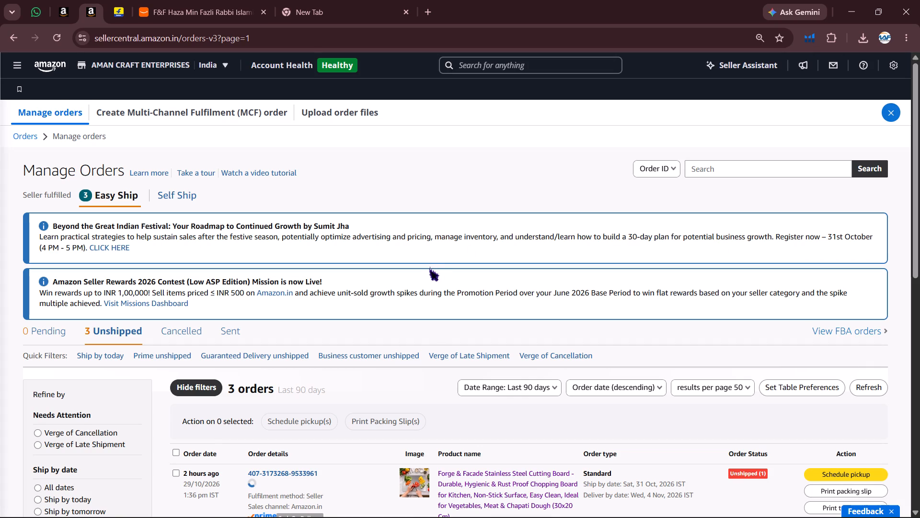
Start pickup scheduling for the Stainless Steel Cutting Board order due to ship Fri, 30 Oct, and get pickup slots with the prefilled package details.
click(409, 283)
scroll(538, 312, down, 3)
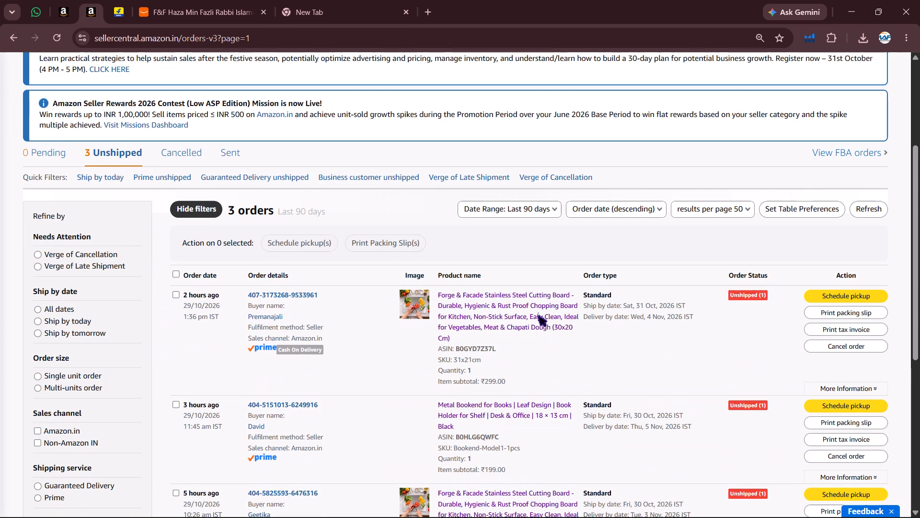
scroll(538, 312, down, 2)
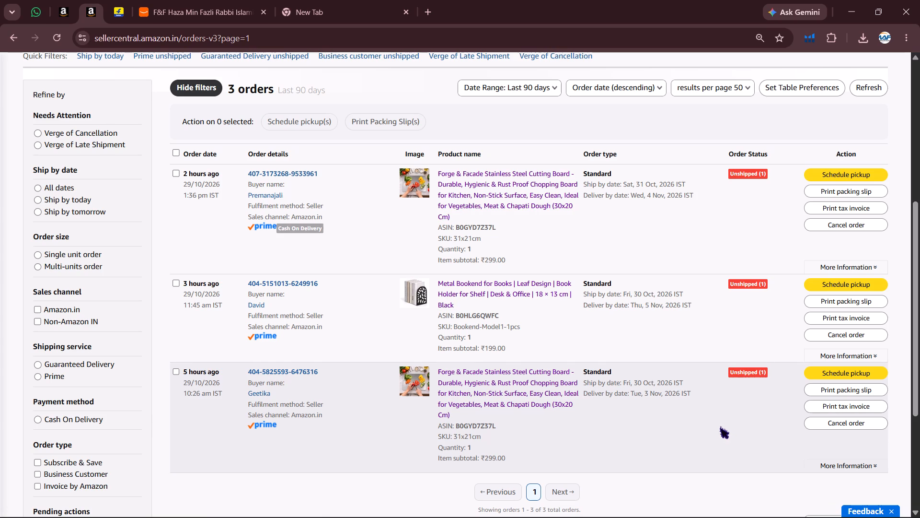
scroll(716, 404, down, 1)
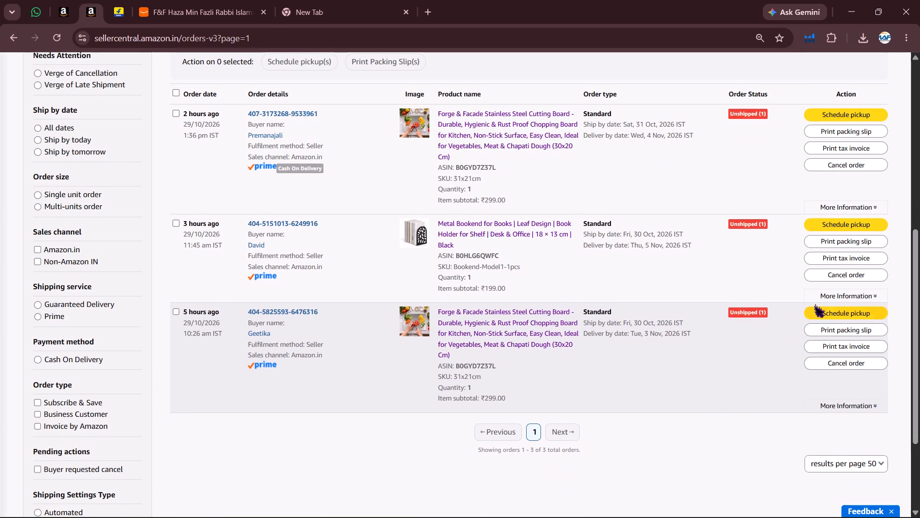
scroll(616, 206, up, 1)
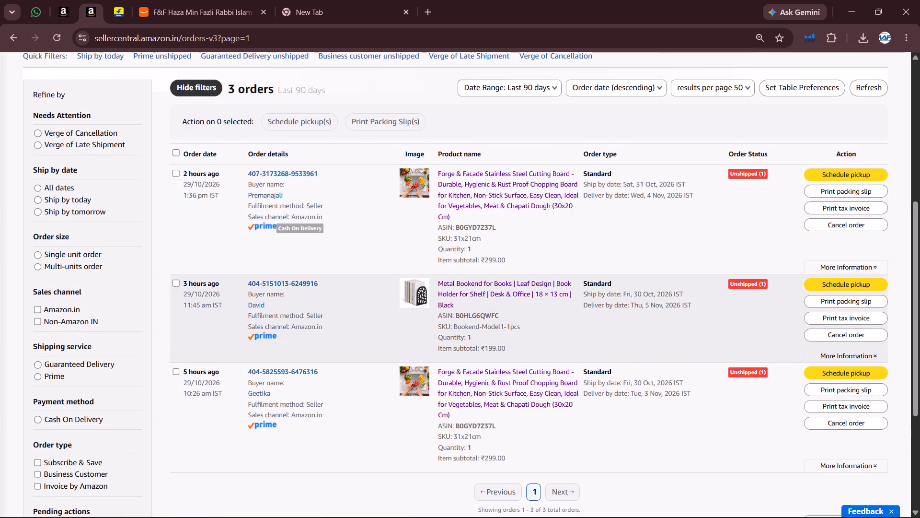
click(833, 371)
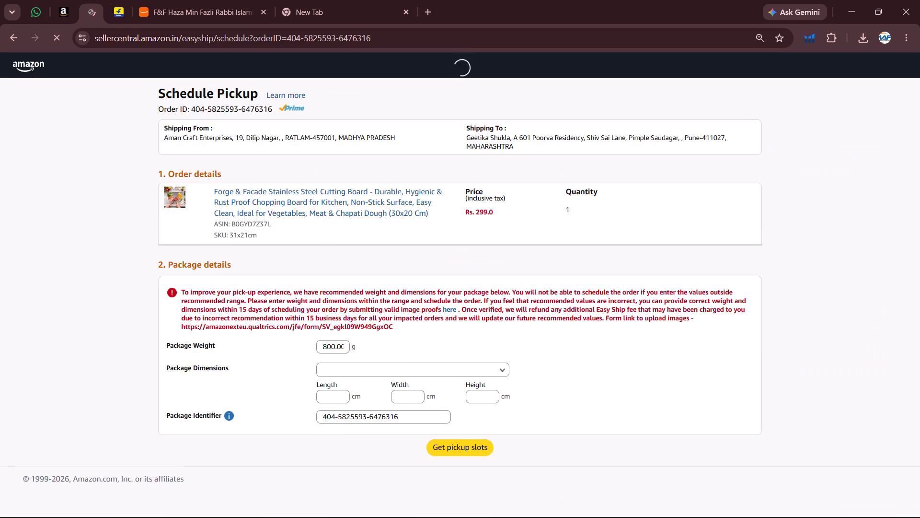
scroll(396, 338, down, 2)
click(457, 374)
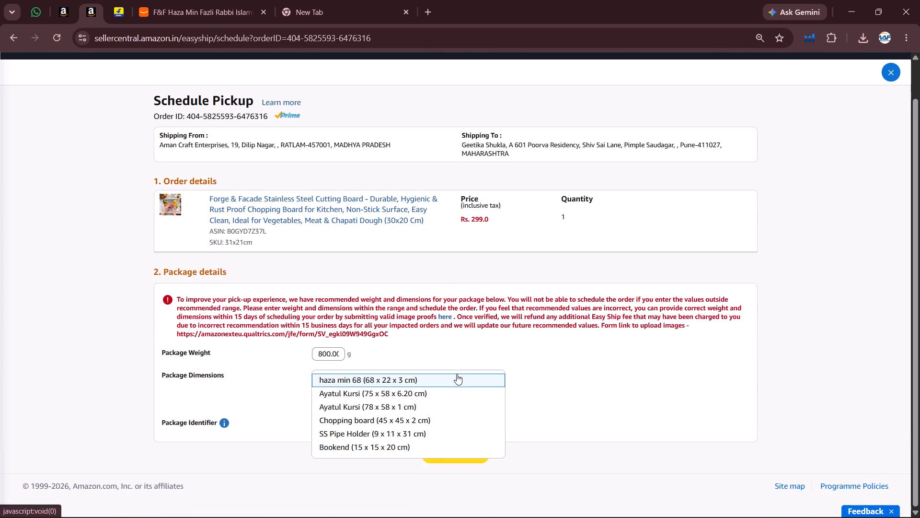
click(466, 358)
click(467, 454)
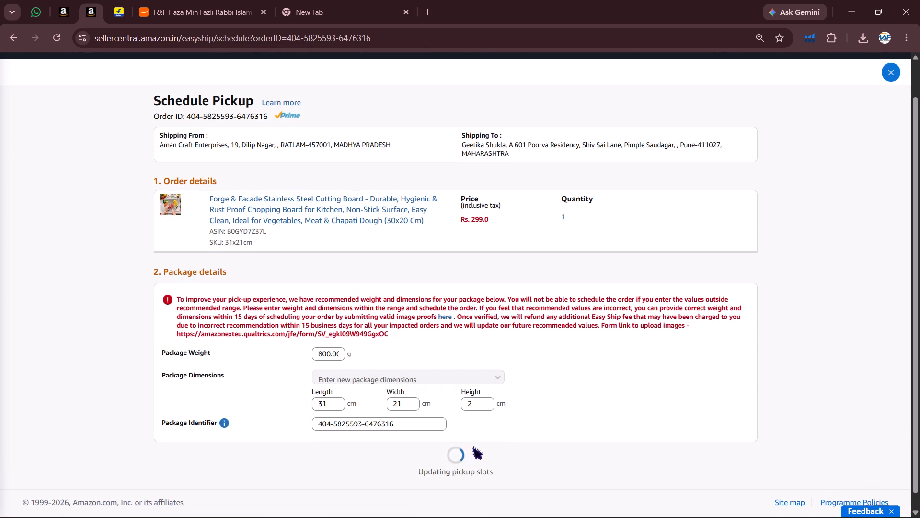
Schedule the cutting board order's pickup for Fri, Oct 30th 2026 in the 11:00 AM - 2:15 PM IST slot.
scroll(242, 289, down, 4)
click(369, 360)
click(385, 337)
click(501, 362)
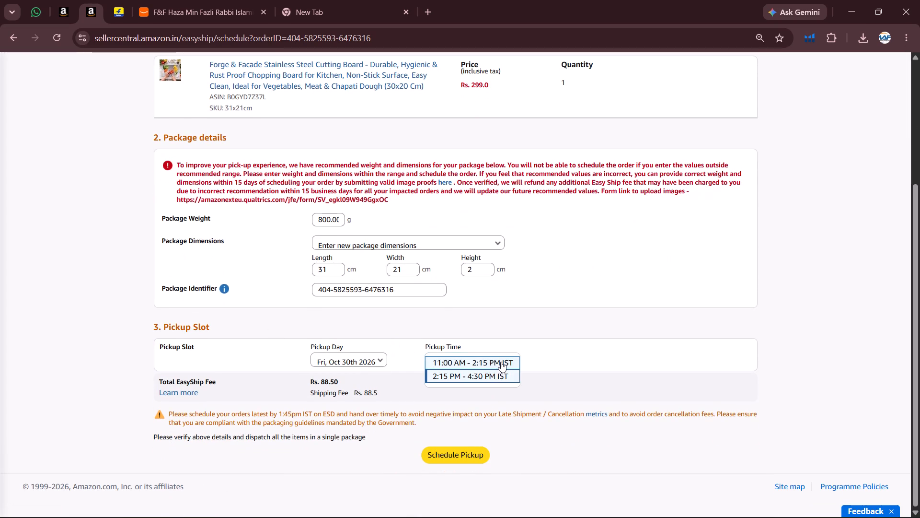
click(497, 367)
click(555, 333)
click(468, 460)
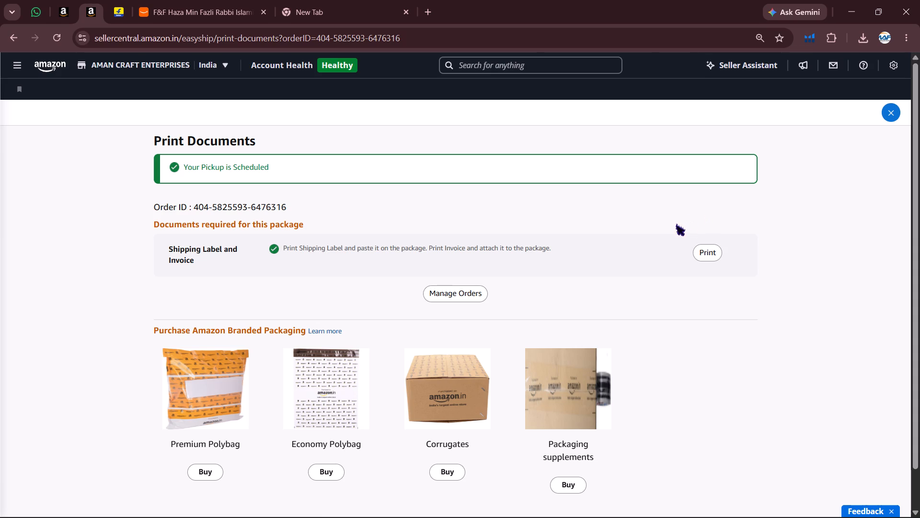
Return to the unshipped orders list, dismiss the introduction and open pickup scheduling for the Metal Bookend order.
click(15, 35)
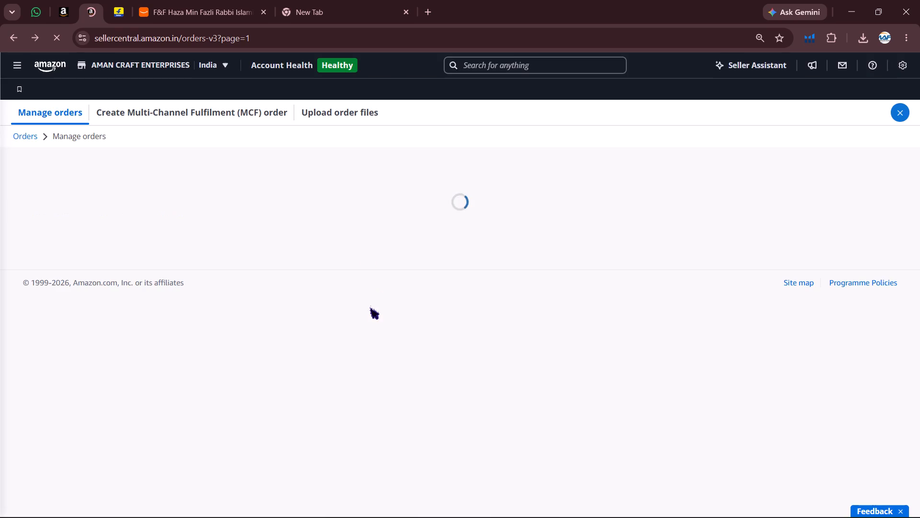
click(716, 244)
scroll(439, 305, down, 4)
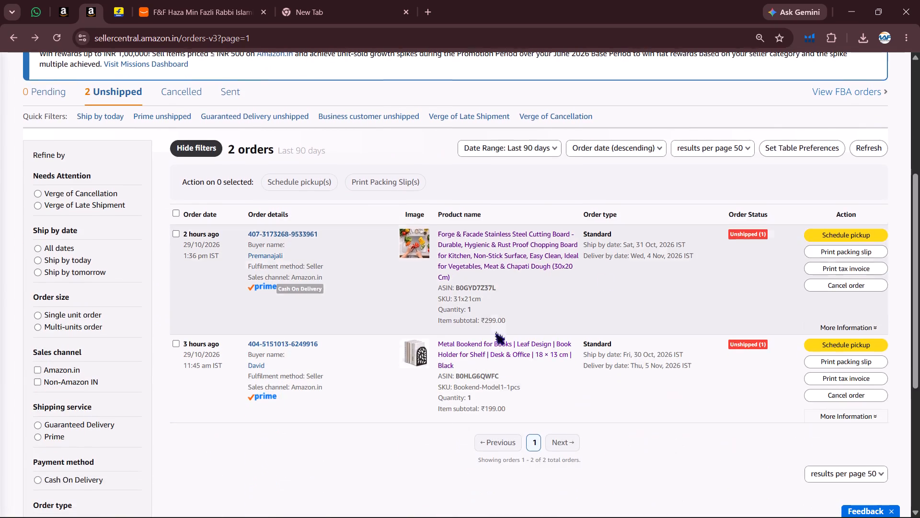
click(407, 280)
scroll(508, 302, down, 5)
click(866, 283)
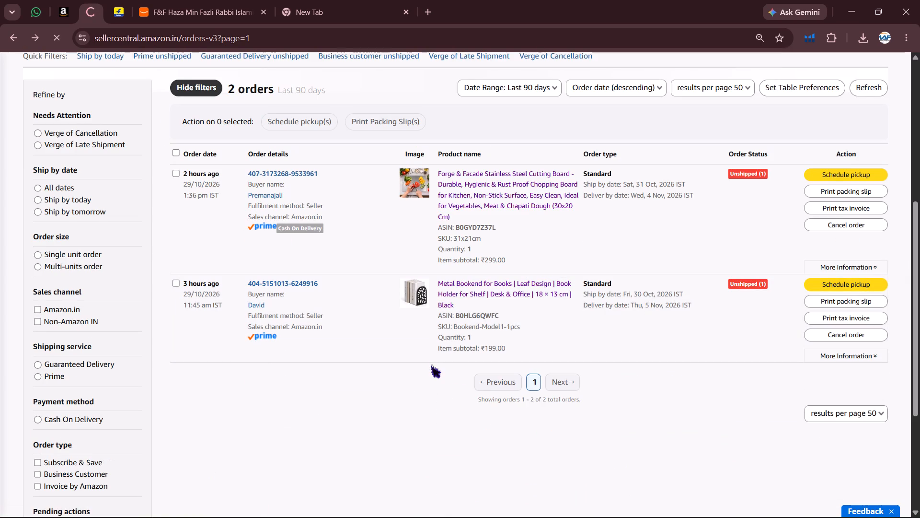
Set the bookend package's length to 20 cm and select its width value for replacement.
scroll(431, 364, down, 1)
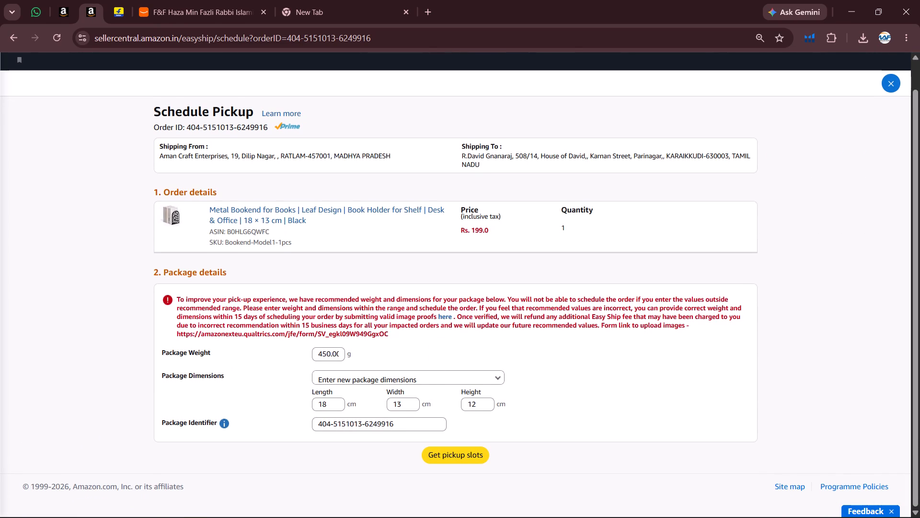
drag(329, 399, 306, 403)
text(20)
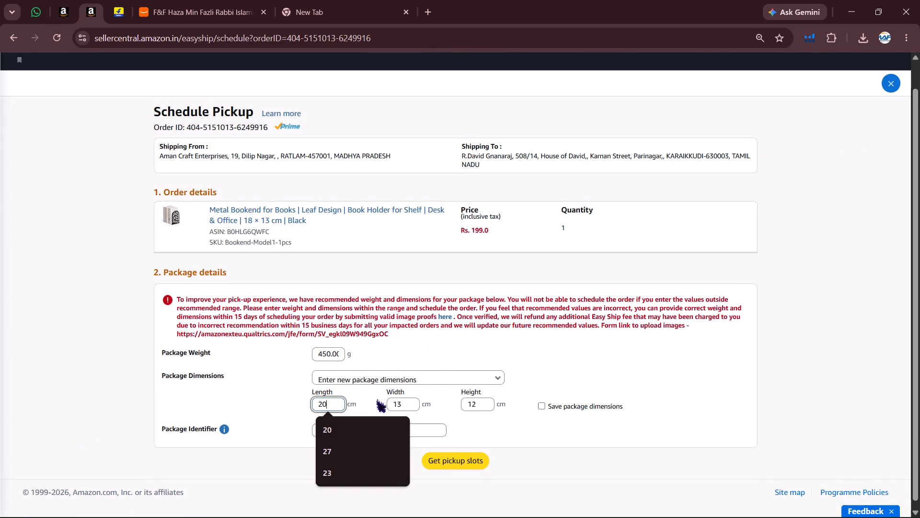
drag(402, 401, 376, 391)
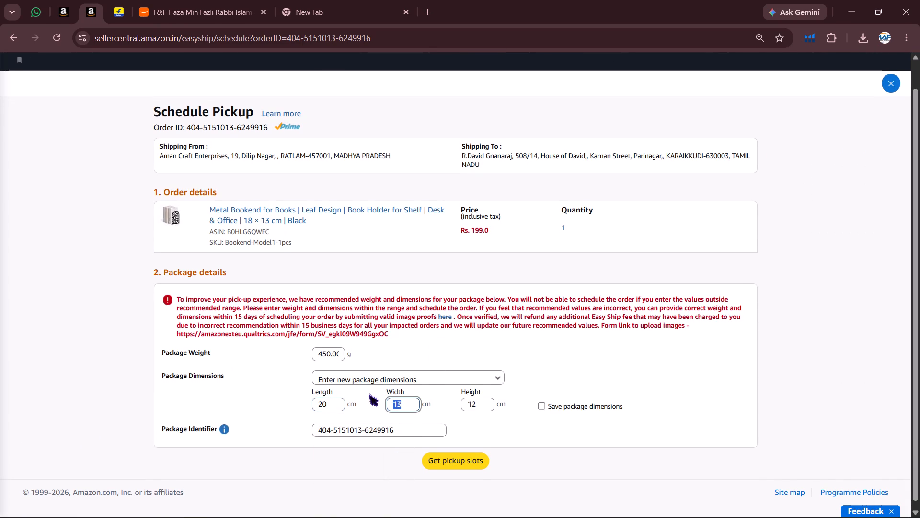
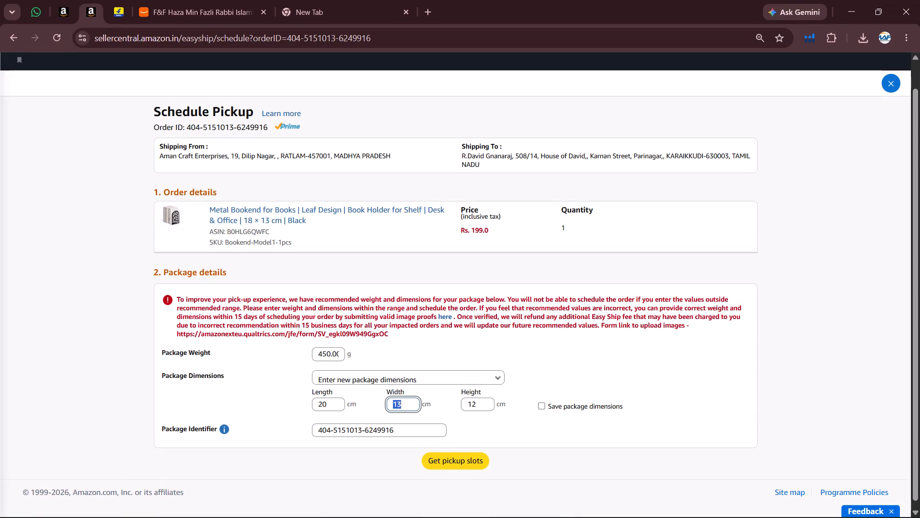
Set the Metal Bookend order's package weight to 350 g.
drag(315, 358, 405, 335)
text(350)
click(401, 340)
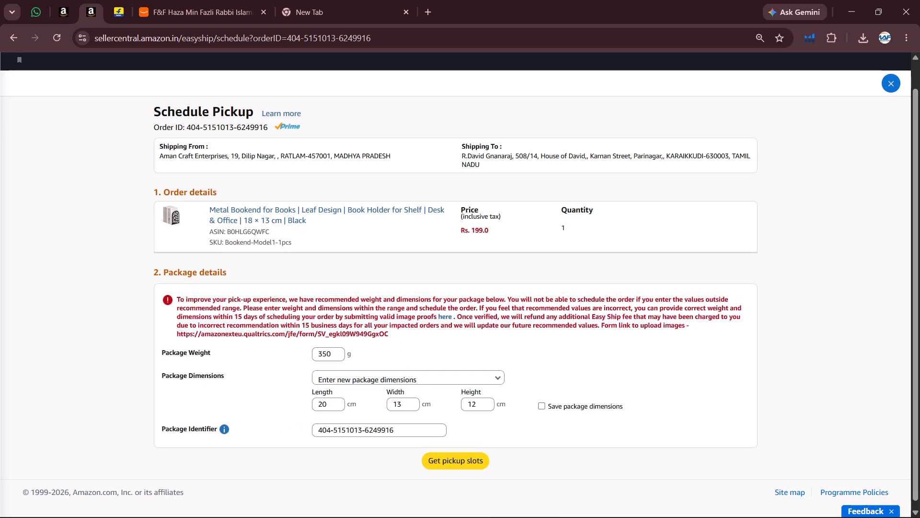
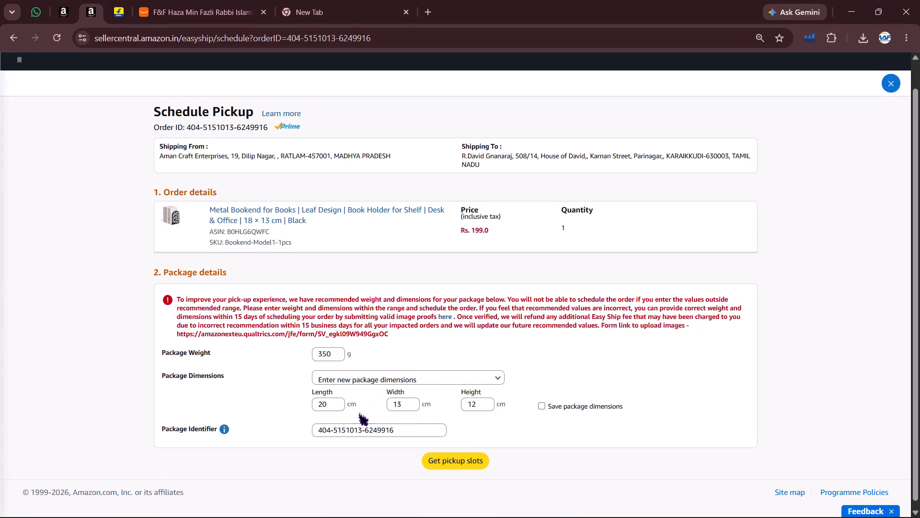
Set the Metal Bookend order's package dimensions to length 15 cm, width 15 cm and height 20 cm.
drag(408, 402, 374, 403)
text(15)
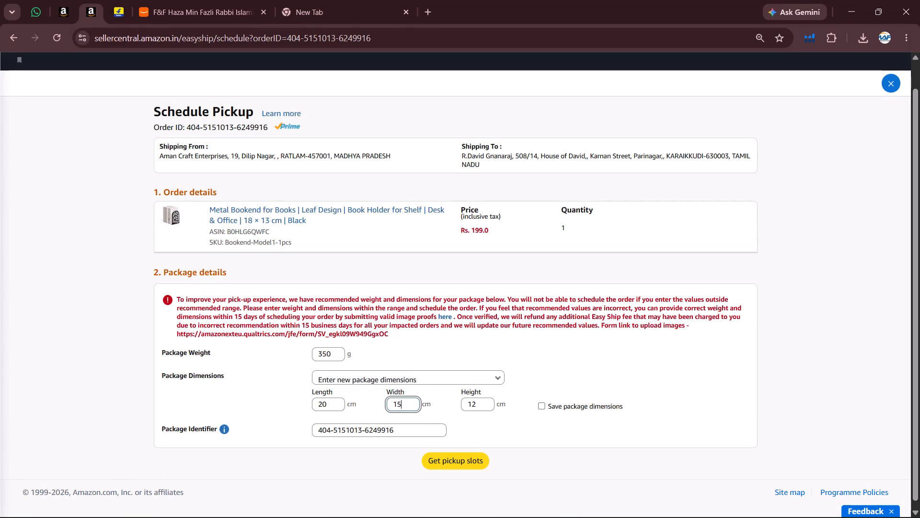
drag(478, 409, 448, 396)
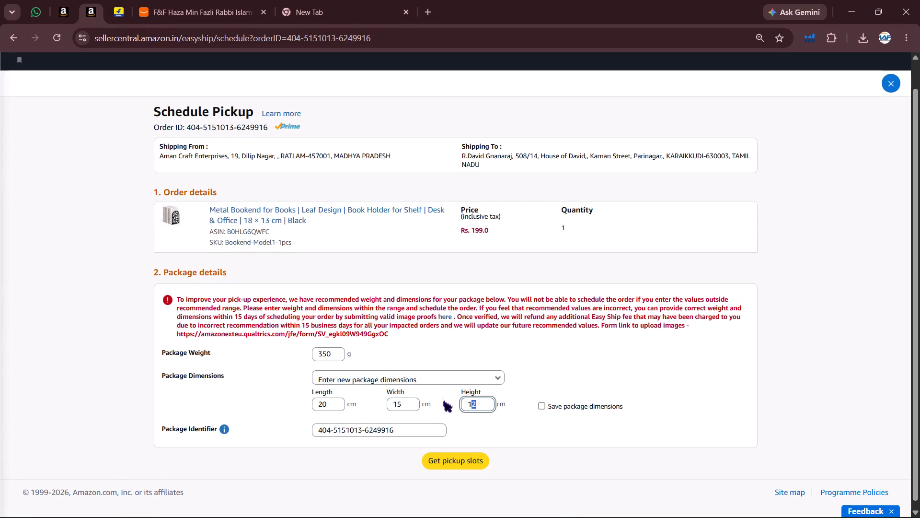
text(20)
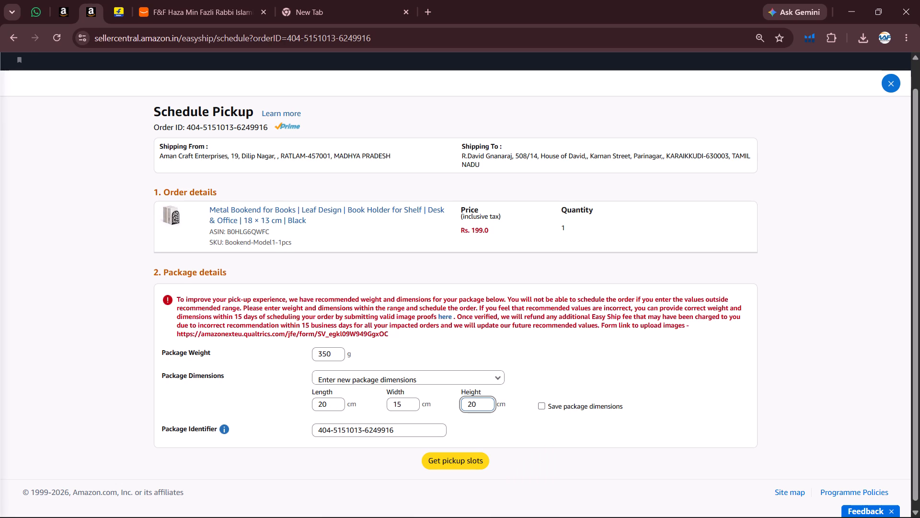
drag(330, 406, 307, 405)
text(10)
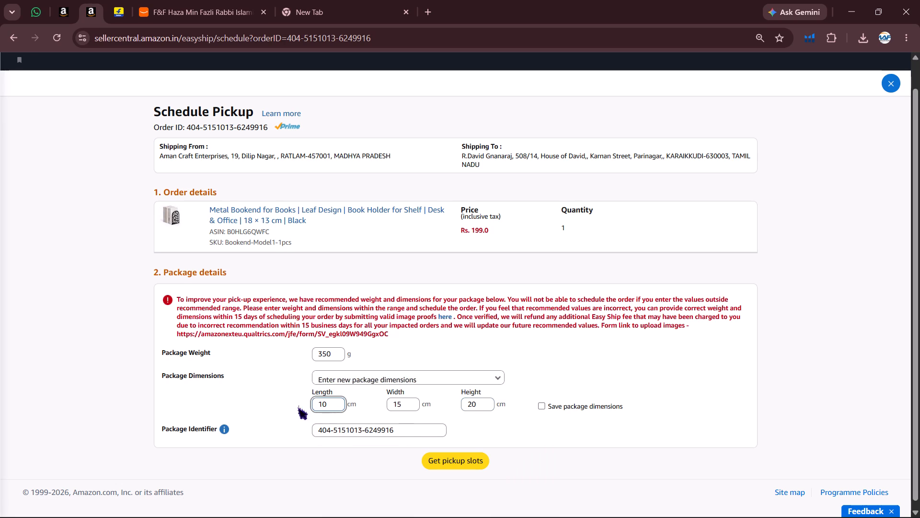
drag(407, 405, 367, 399)
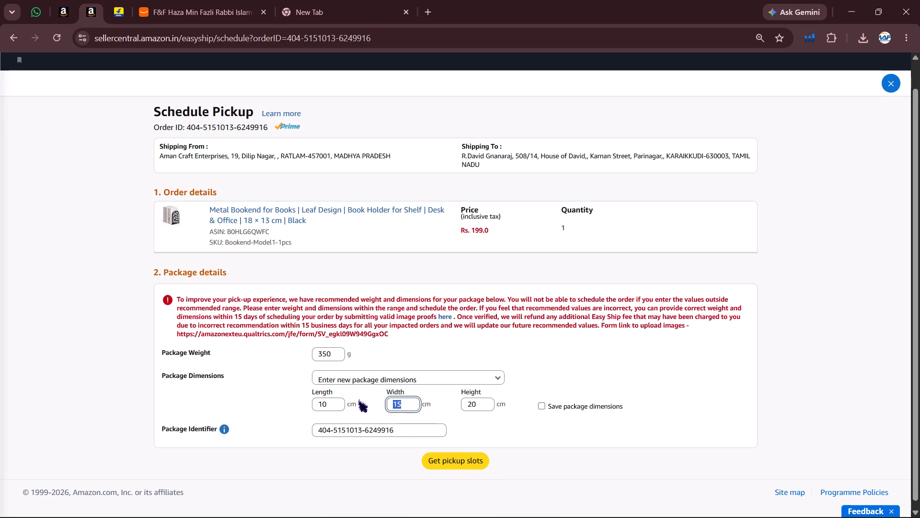
drag(334, 405, 306, 405)
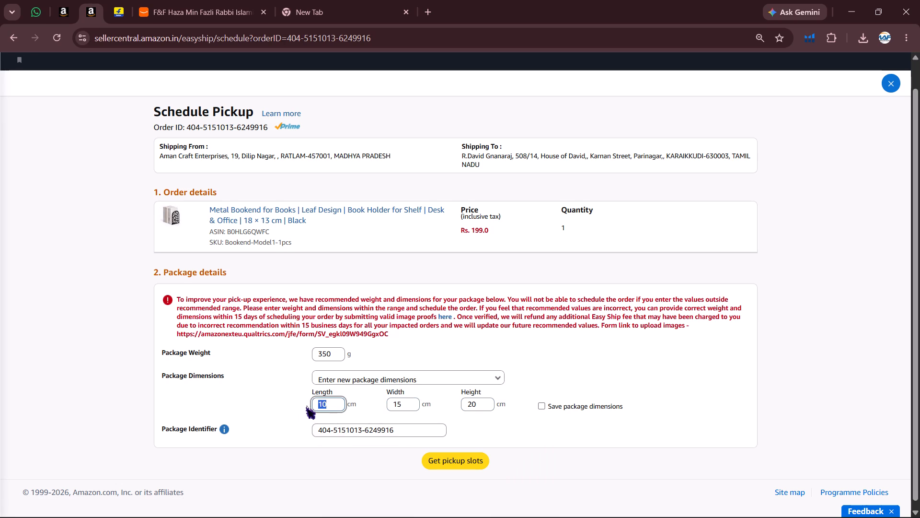
text(15)
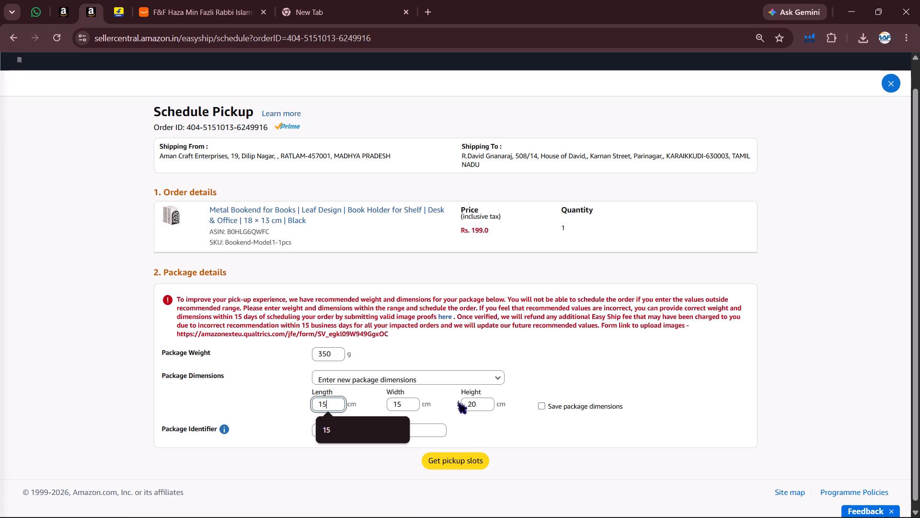
click(543, 362)
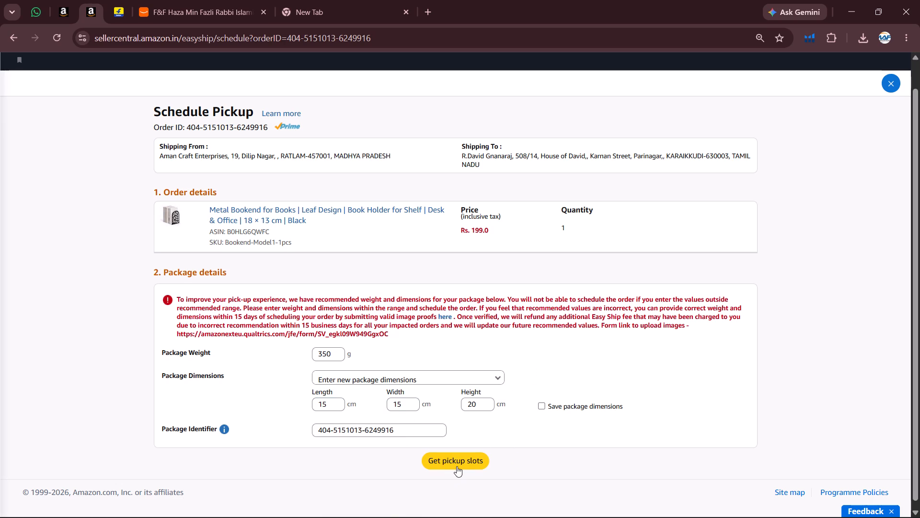
Set the Metal Bookend order's package weight to 450 g.
drag(338, 354, 297, 356)
text(.45)
key(0)
key(BackSpace)
key(BackSpace)
key(BackSpace)
key(BackSpace)
key(BackSpace)
key(BackSpace)
key(BackSpace)
key(BackSpace)
key(BackSpace)
key(BackSpace)
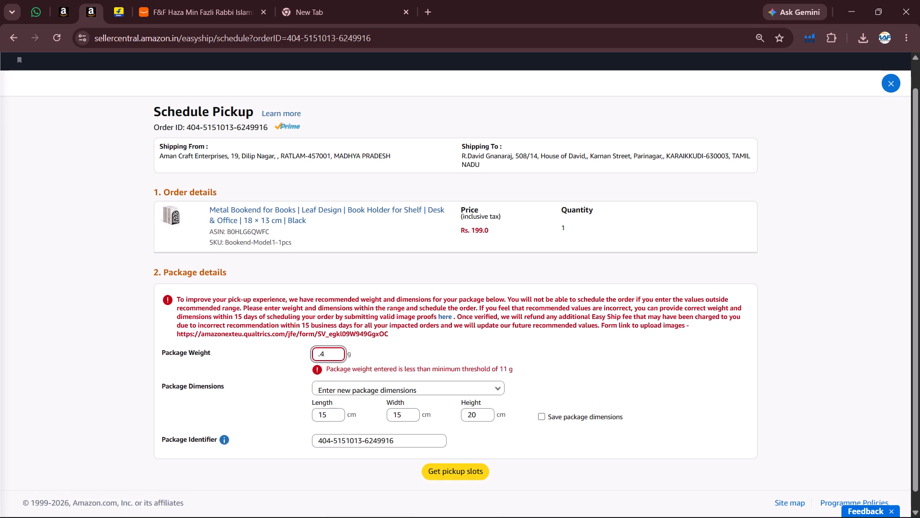
text(450)
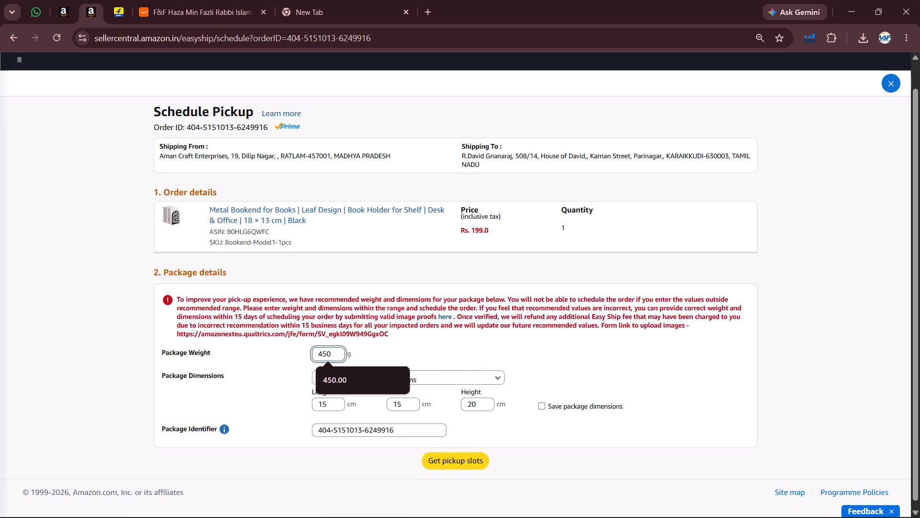
click(481, 343)
Get pickup slots for the Metal Bookend order and schedule its pickup for Fri, Oct 30th 2026, 11:00 AM - 2:15 PM IST.
click(455, 463)
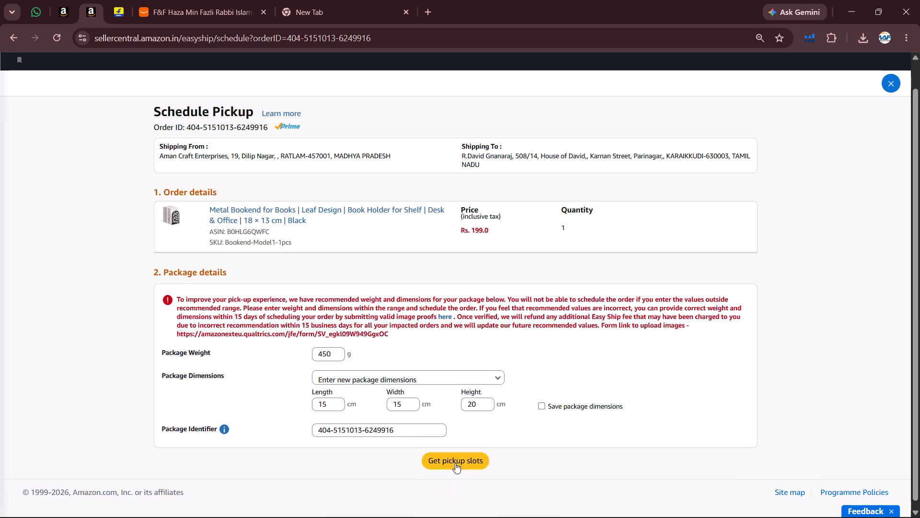
scroll(451, 318, down, 3)
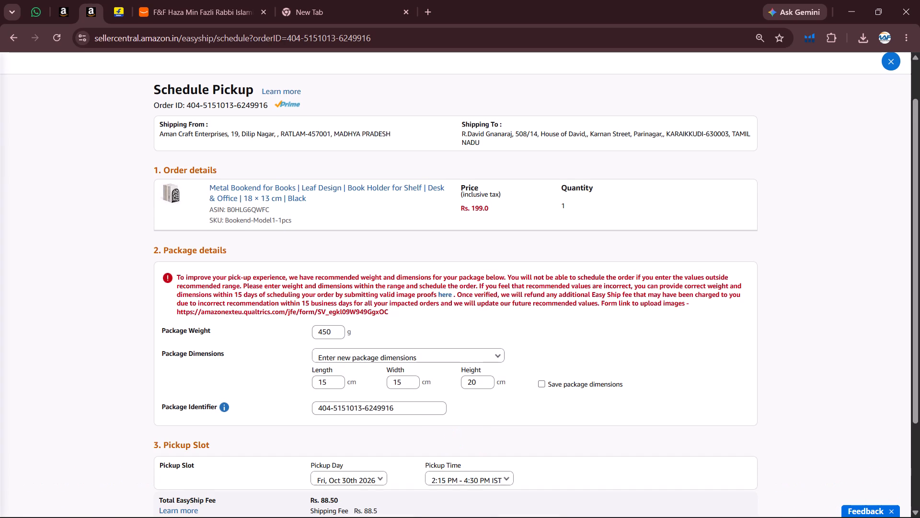
scroll(482, 278, down, 5)
click(460, 350)
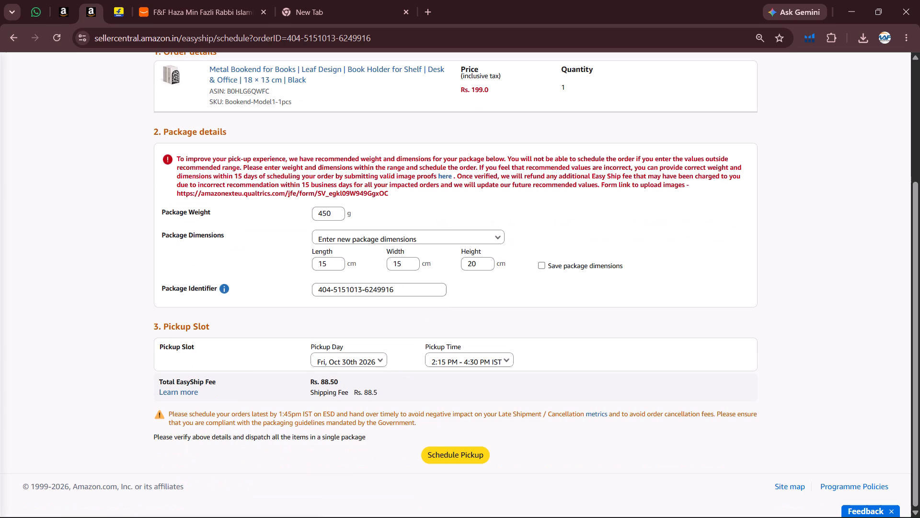
click(469, 363)
click(470, 367)
click(368, 360)
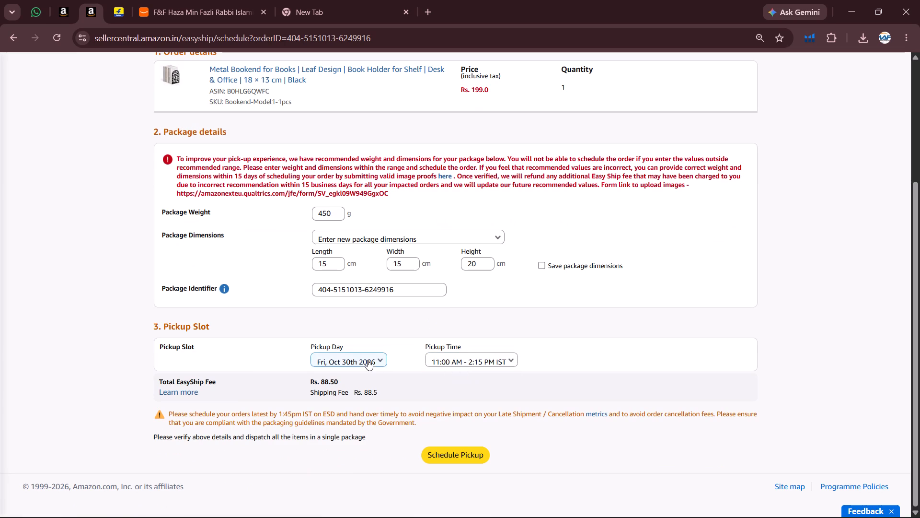
click(371, 322)
click(477, 449)
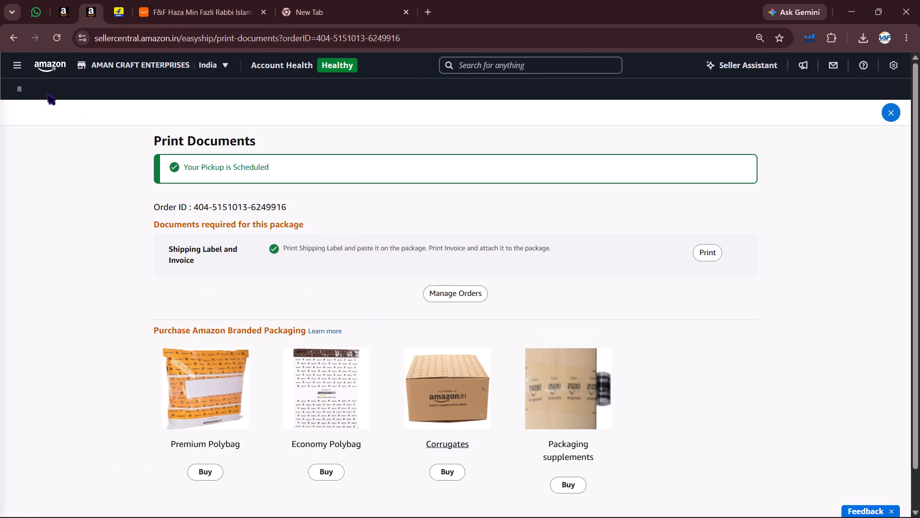
Return to the unshipped Easy Ship orders and open pickup scheduling for the Stainless Steel Cutting Board order.
click(9, 36)
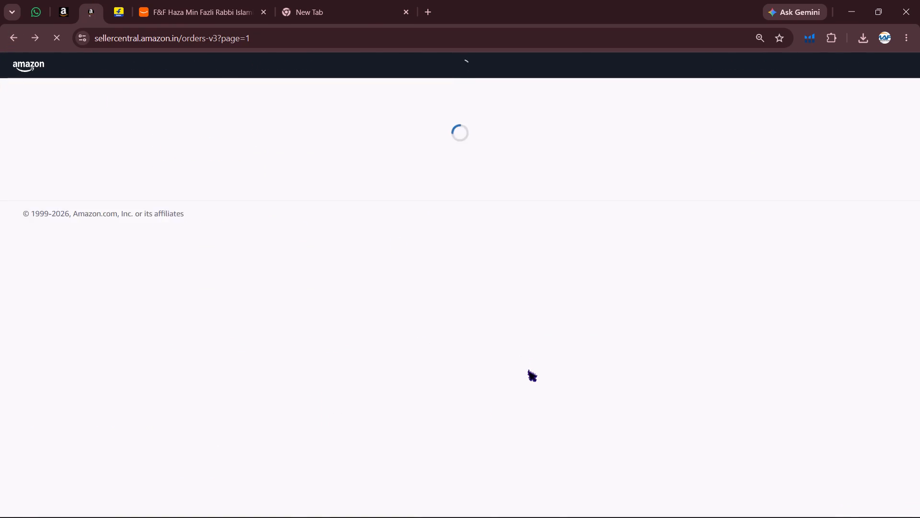
click(718, 241)
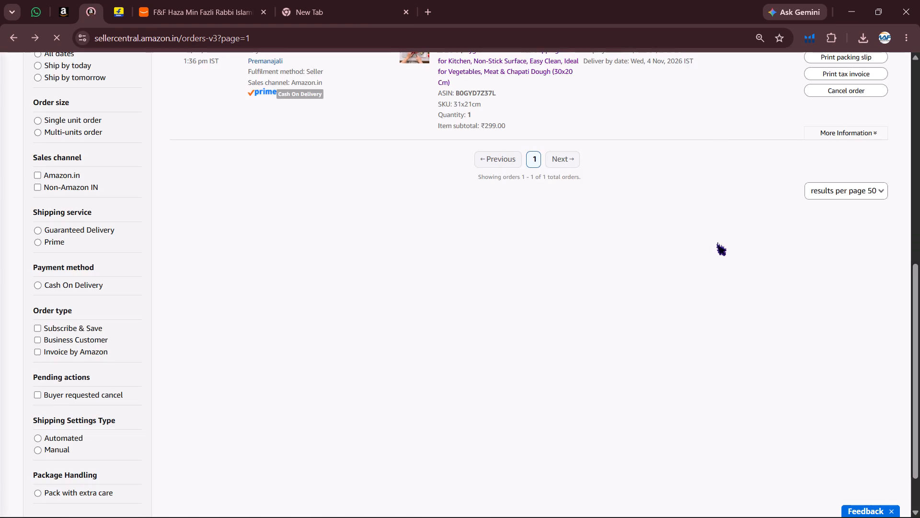
scroll(716, 242, up, 4)
click(869, 278)
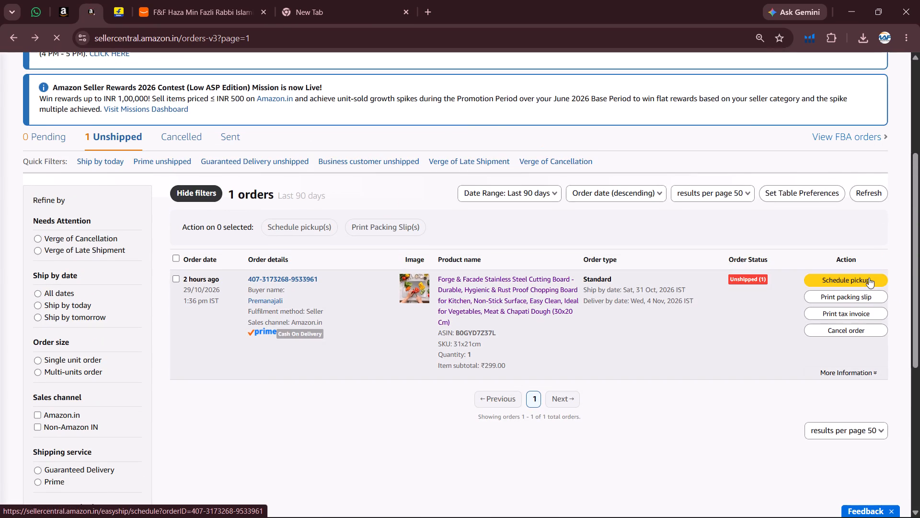
Keep the cutting board order's prefilled package details and schedule its pickup for Sat, Oct 31st 2026, 11:00 AM - 2:15 PM IST.
scroll(400, 383, down, 3)
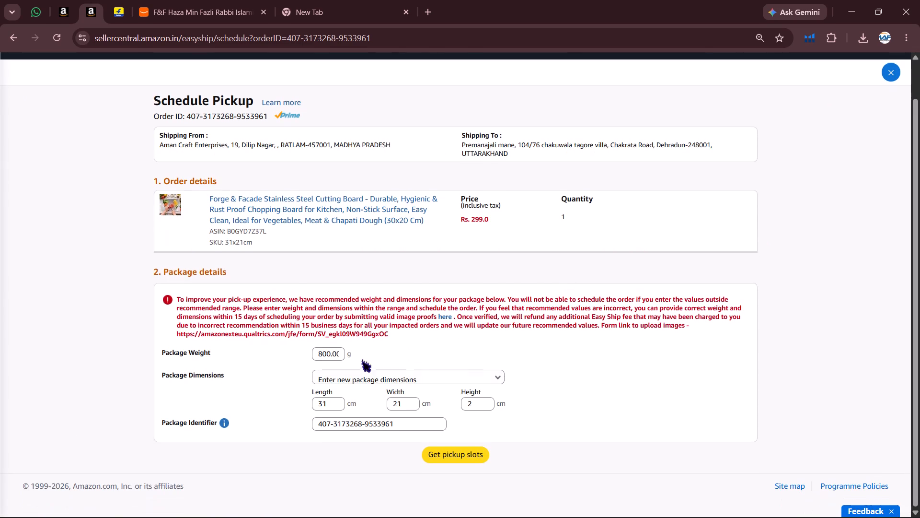
click(397, 378)
click(404, 348)
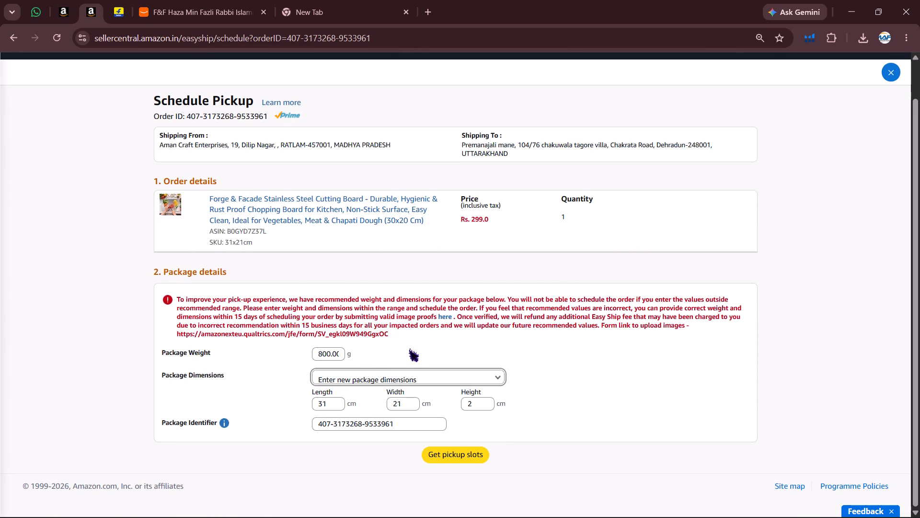
click(449, 457)
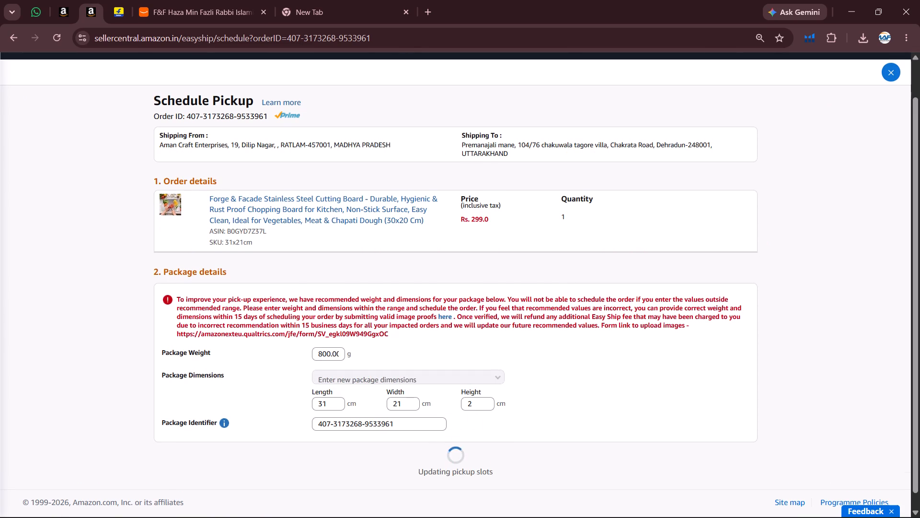
scroll(610, 302, down, 5)
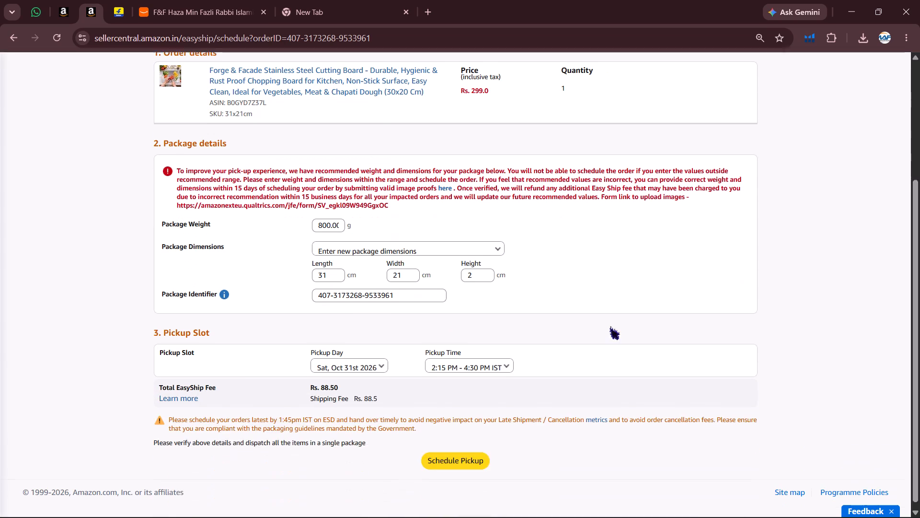
click(502, 365)
click(505, 360)
click(352, 355)
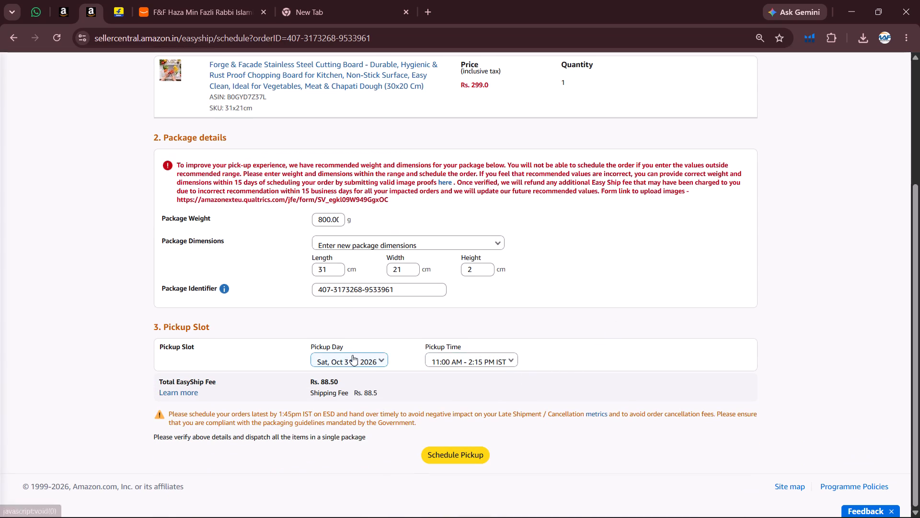
click(430, 334)
click(433, 450)
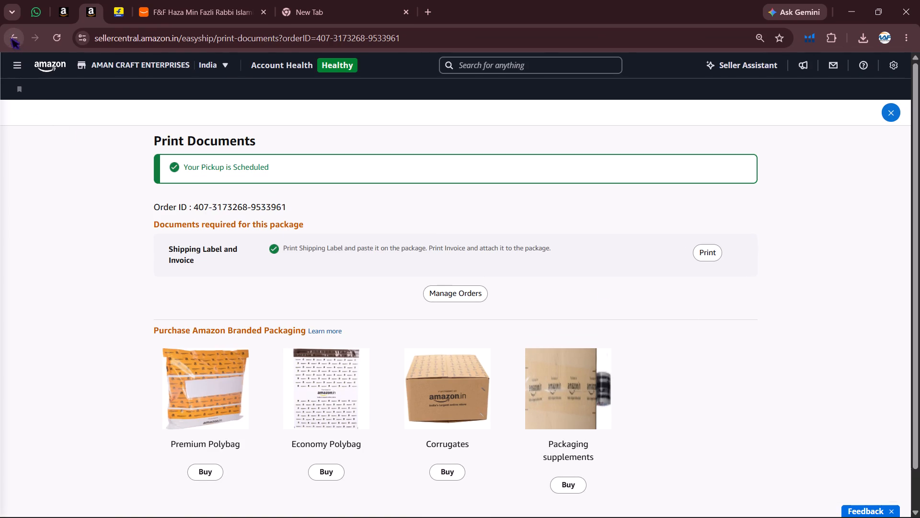
Return to the Easy Ship order list and check for any remaining unshipped orders.
click(10, 34)
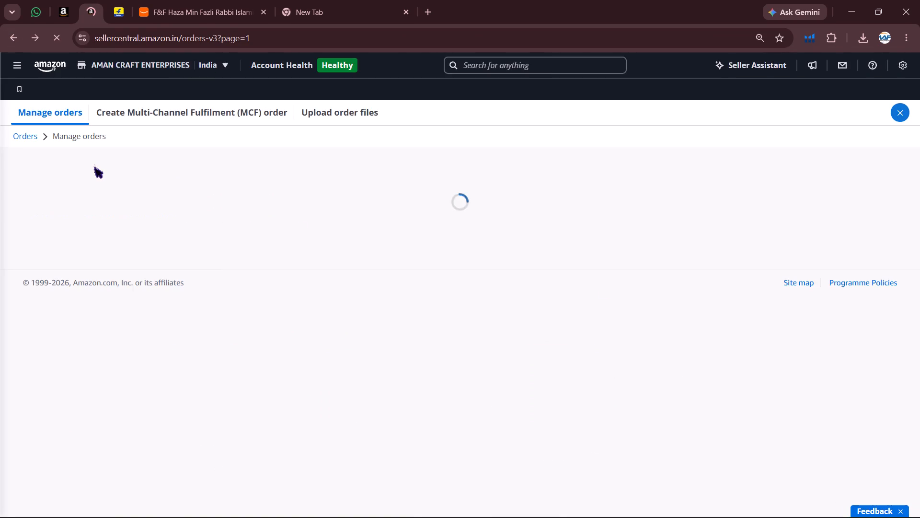
click(716, 236)
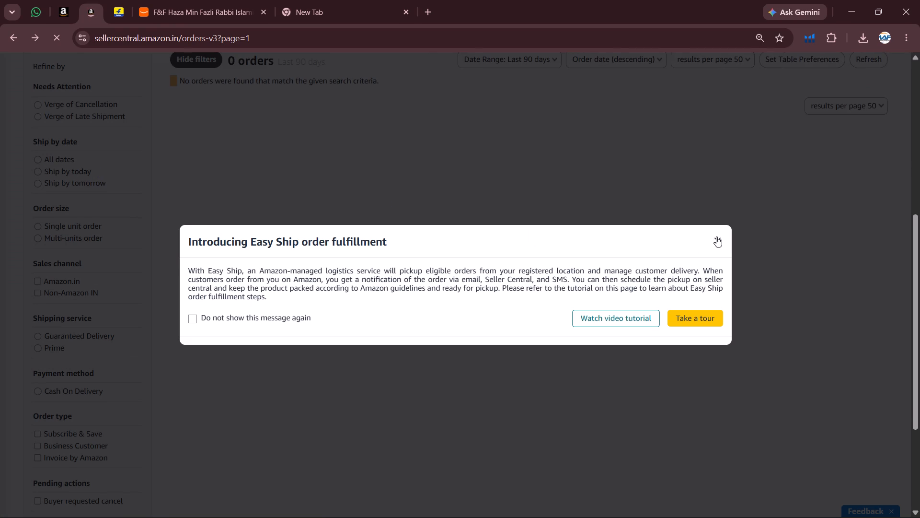
scroll(220, 302, up, 3)
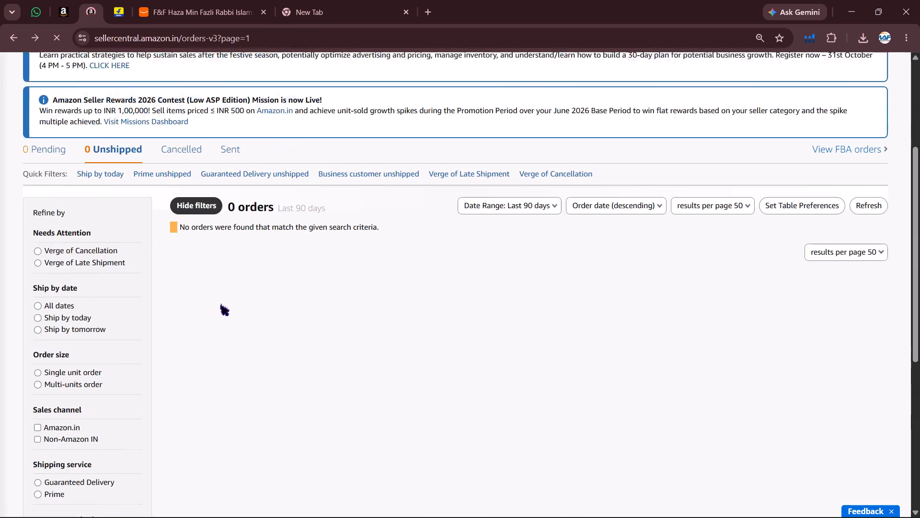
scroll(220, 302, up, 8)
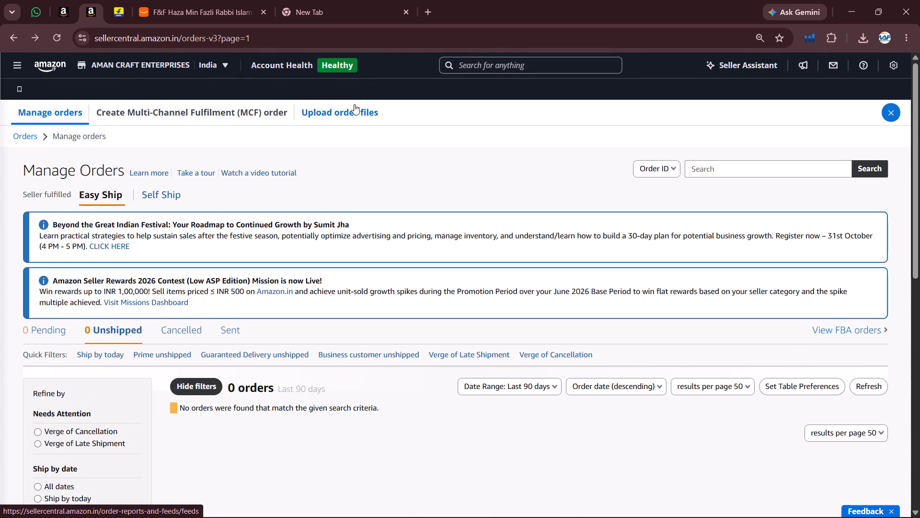
Open the sent Easy Ship orders waiting for pickup and dismiss the bulk label printing tip.
click(245, 330)
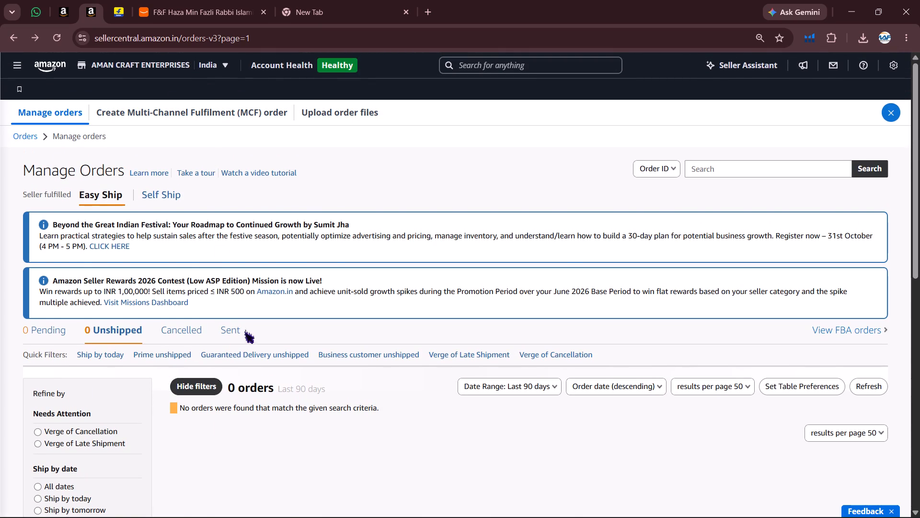
click(239, 329)
scroll(275, 310, down, 1)
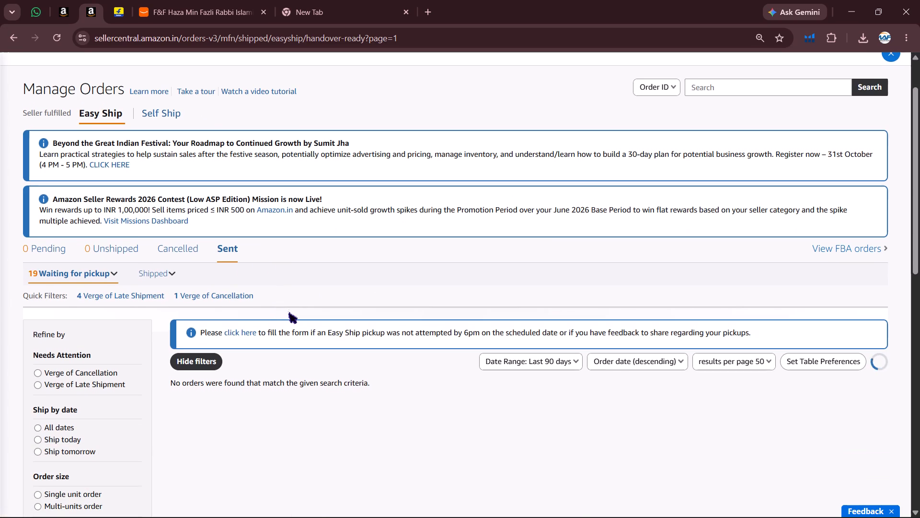
scroll(280, 309, down, 2)
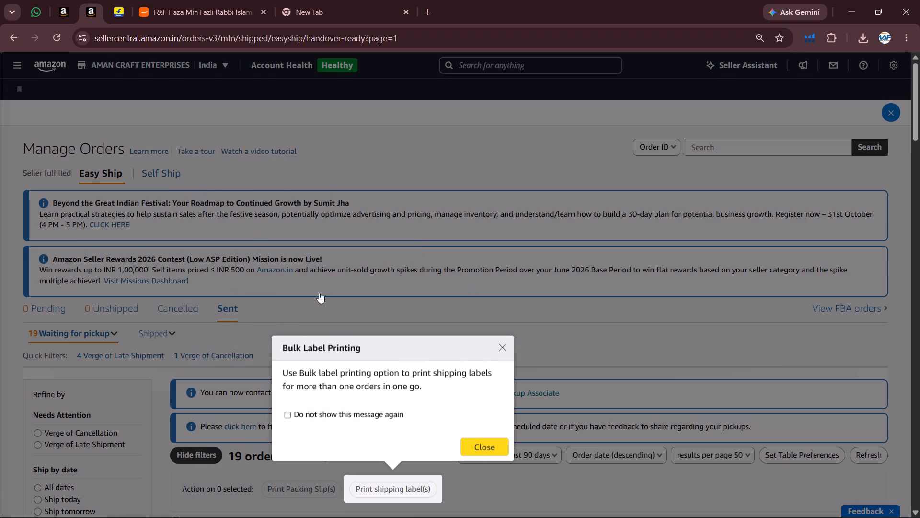
click(503, 350)
Filter the waiting-for-pickup orders to Verge of Cancellation and check the listed order's handover deadline.
click(223, 353)
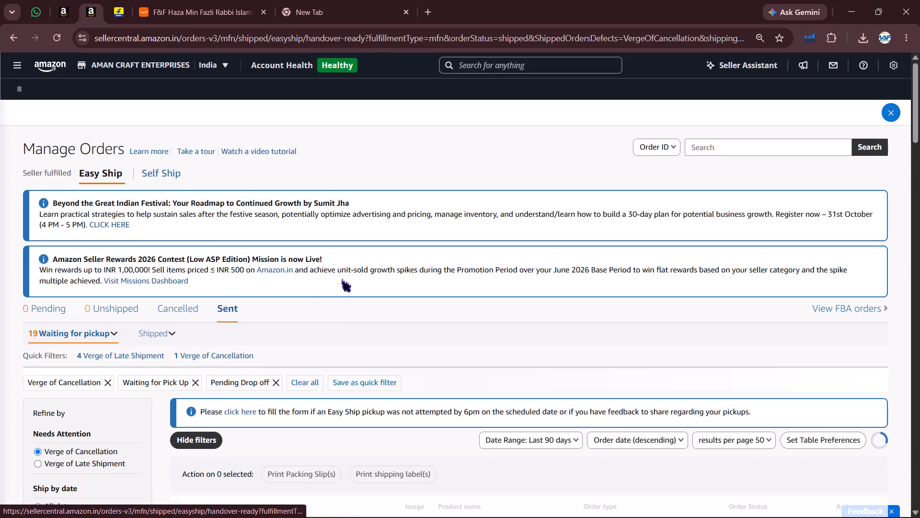
scroll(344, 276, down, 4)
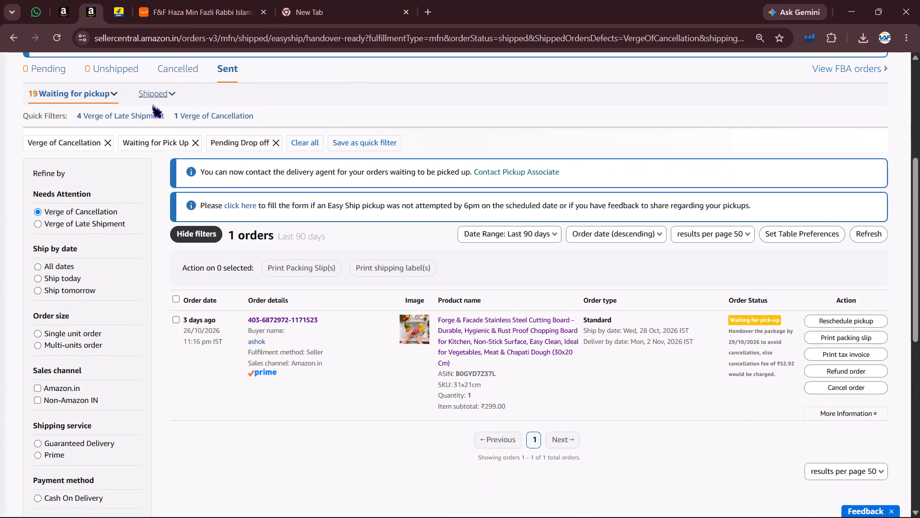
Switch the quick filter to Verge of Late Shipment and review the listed orders' products, ship-by dates and handover deadlines.
click(138, 115)
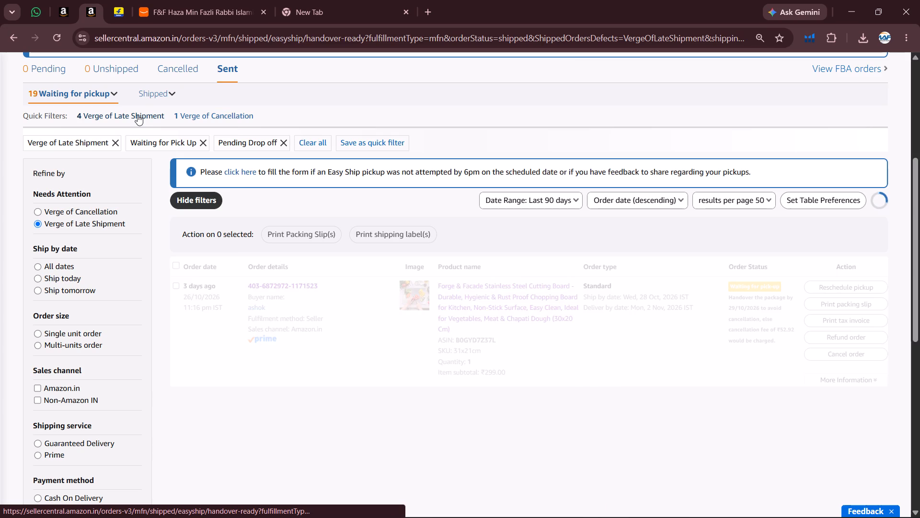
scroll(488, 314, down, 7)
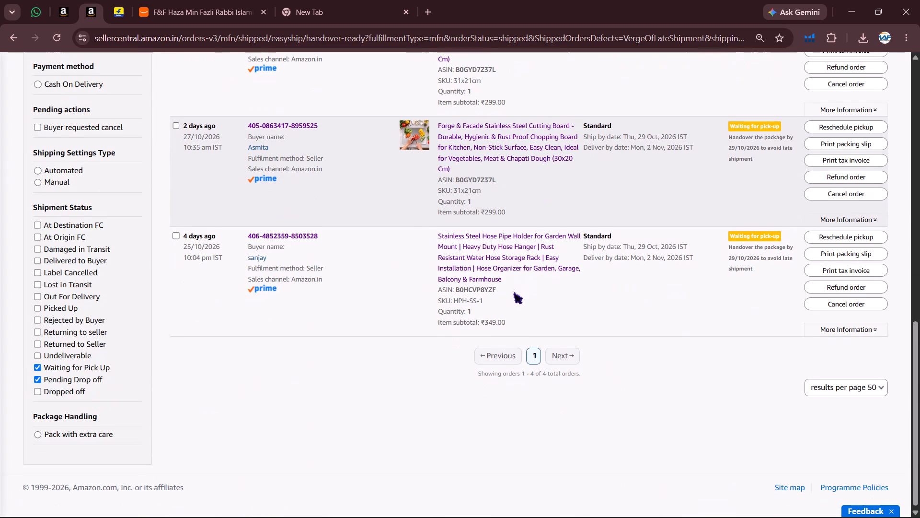
scroll(579, 414, up, 5)
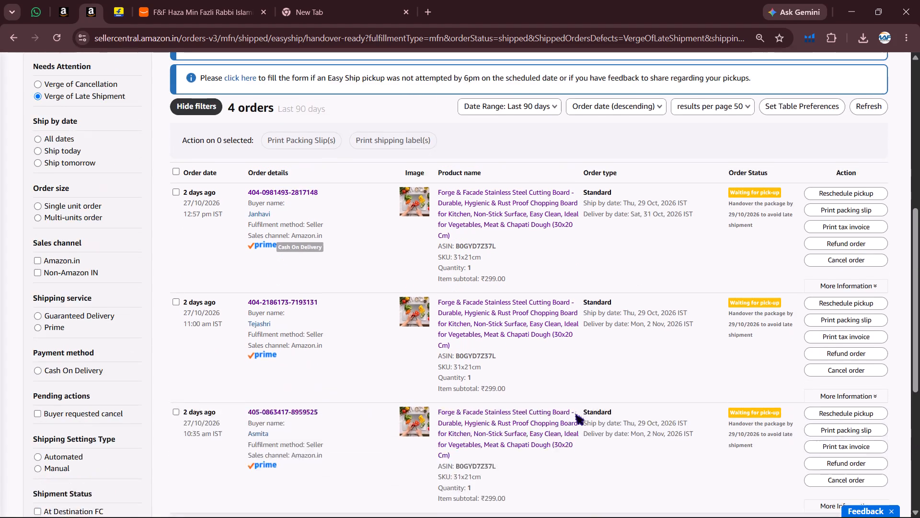
scroll(575, 411, up, 2)
scroll(149, 215, up, 3)
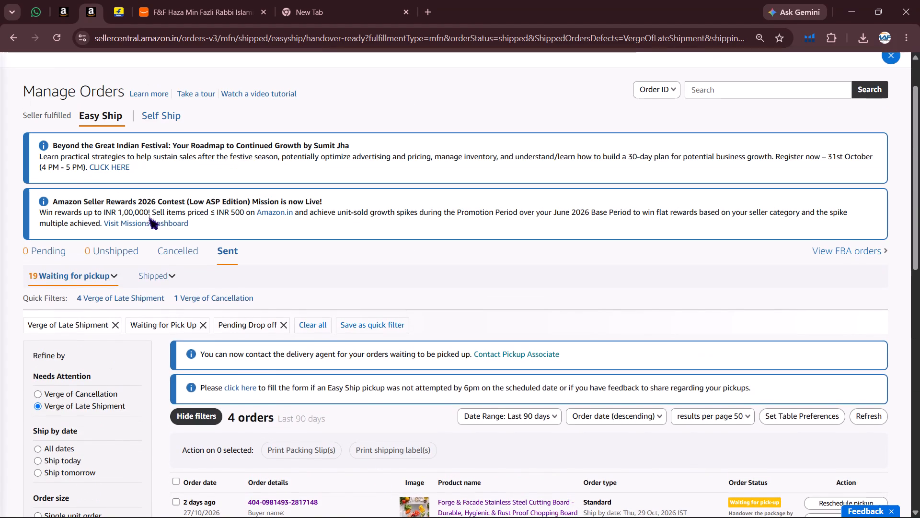
scroll(149, 217, up, 4)
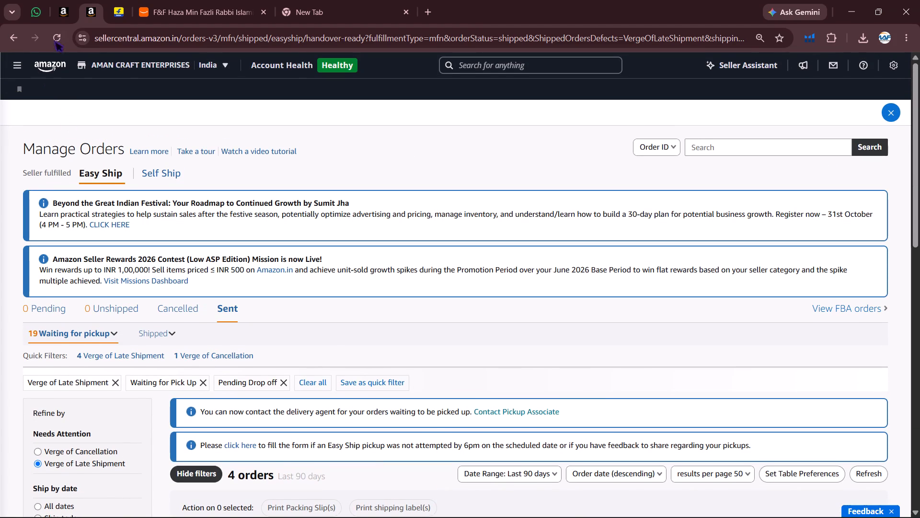
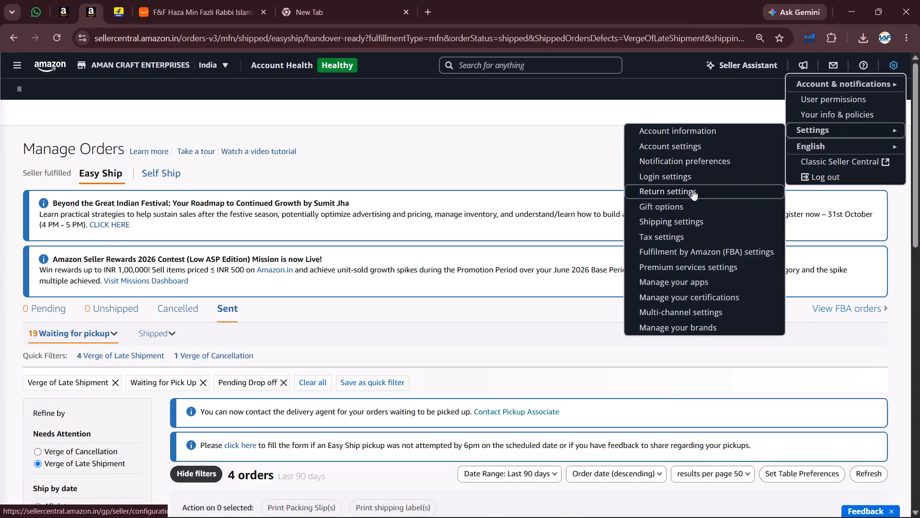
Open the Shipping Settings and review the Easy Ship page's Prime enrollment, delivery regions, shipping fees and SKU restriction options.
click(694, 223)
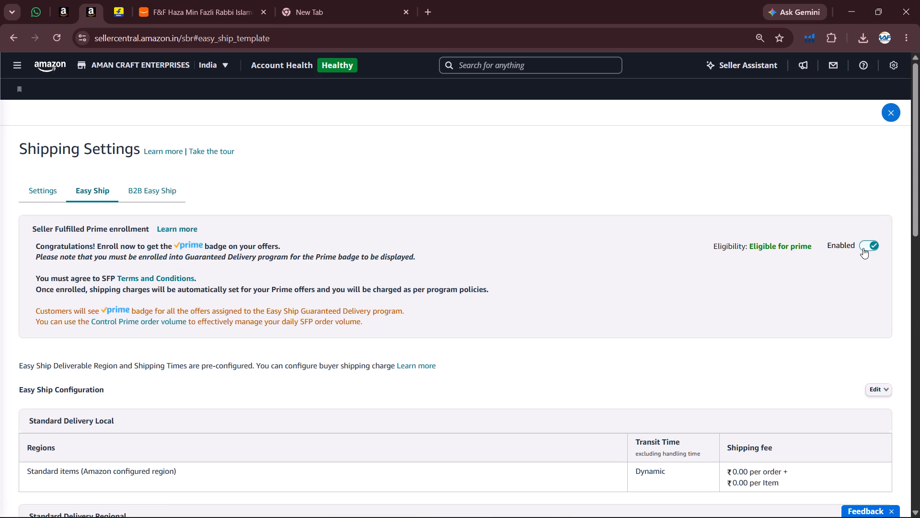
scroll(46, 245, down, 3)
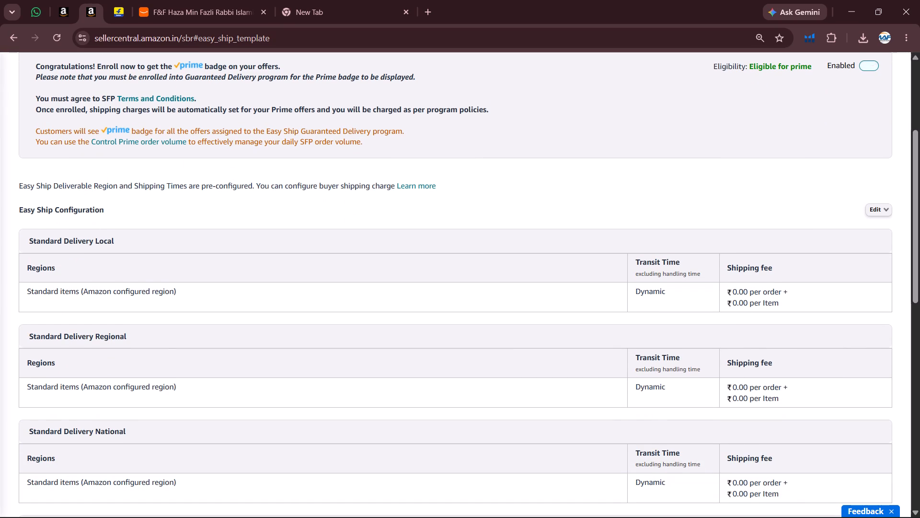
drag(271, 143, 386, 156)
click(435, 148)
scroll(286, 257, down, 2)
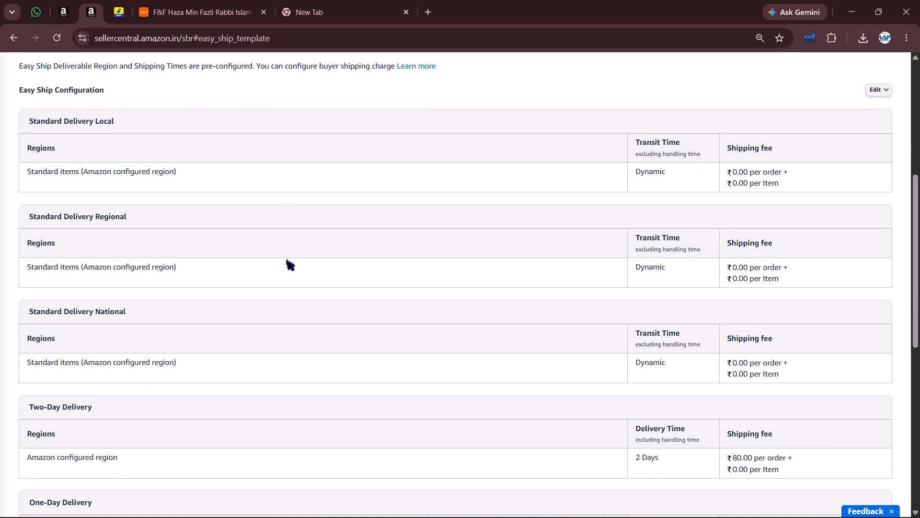
scroll(286, 257, down, 6)
scroll(365, 243, down, 4)
scroll(365, 243, up, 5)
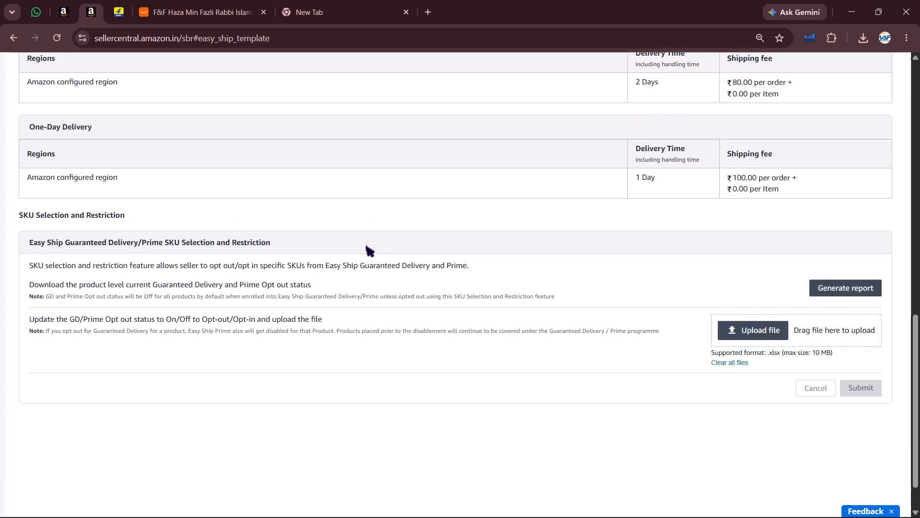
scroll(365, 243, up, 13)
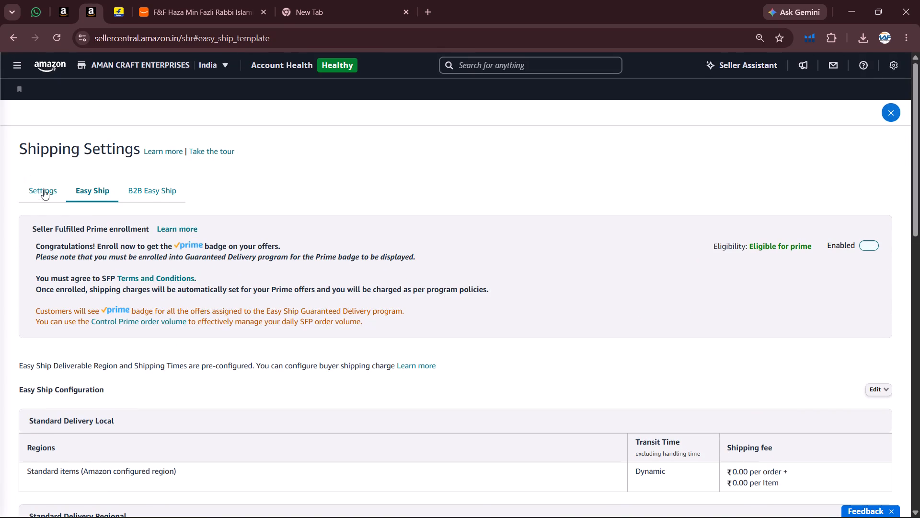
Review the general shipping settings, including operating days, handling time, the 2026 holiday list, shipping programs and Self Ship options.
click(47, 202)
click(53, 190)
scroll(244, 278, down, 2)
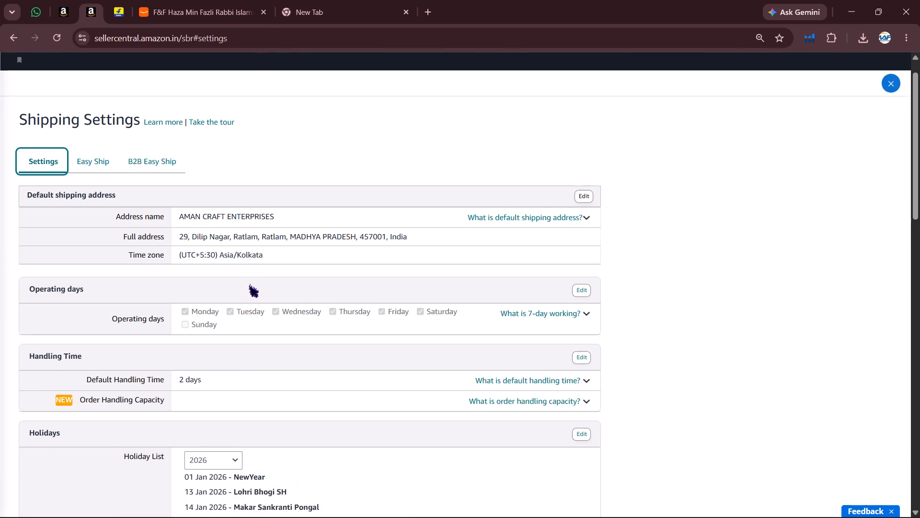
scroll(249, 283, down, 3)
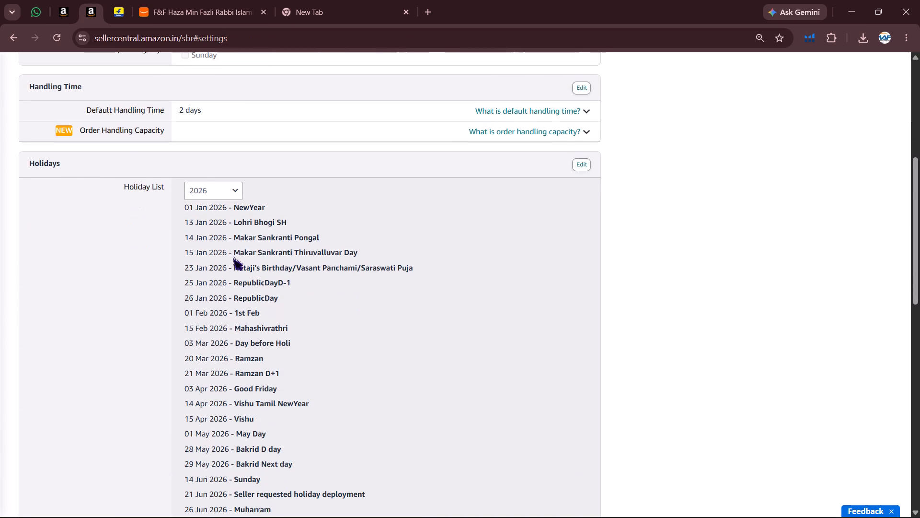
scroll(251, 287, down, 1)
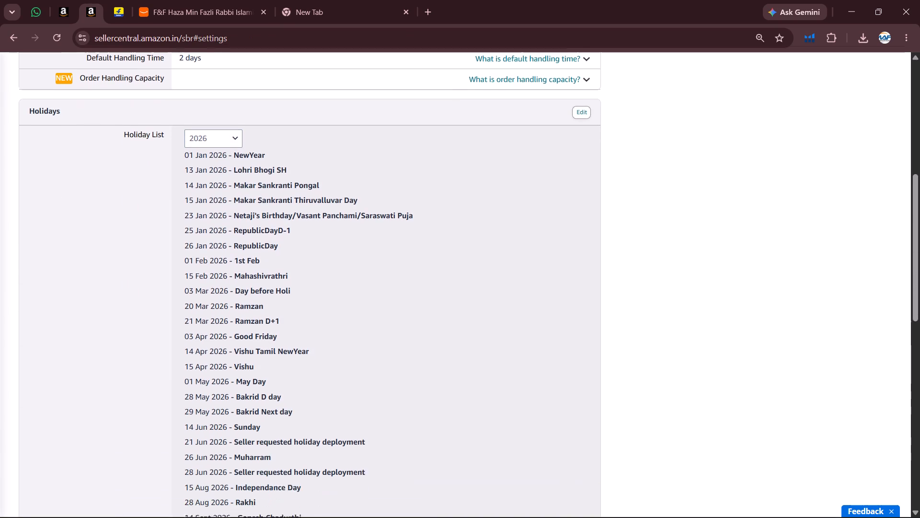
scroll(253, 290, down, 5)
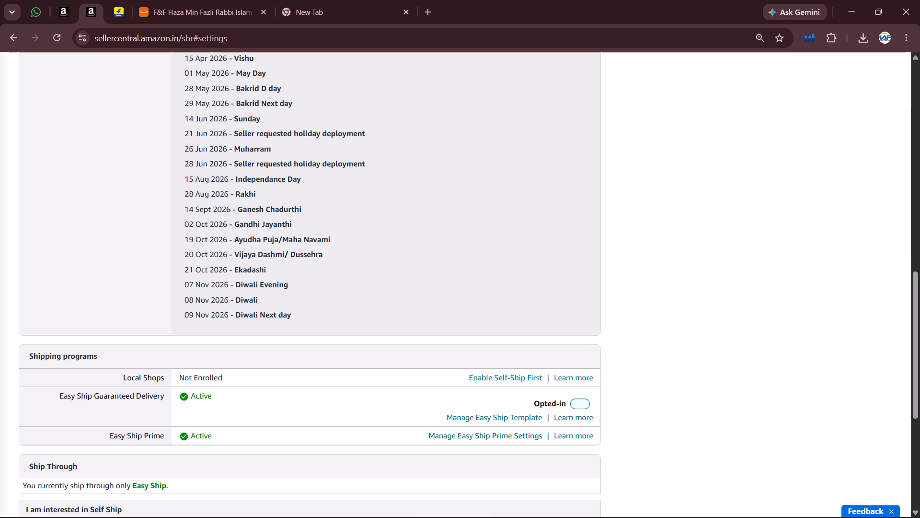
scroll(805, 333, down, 8)
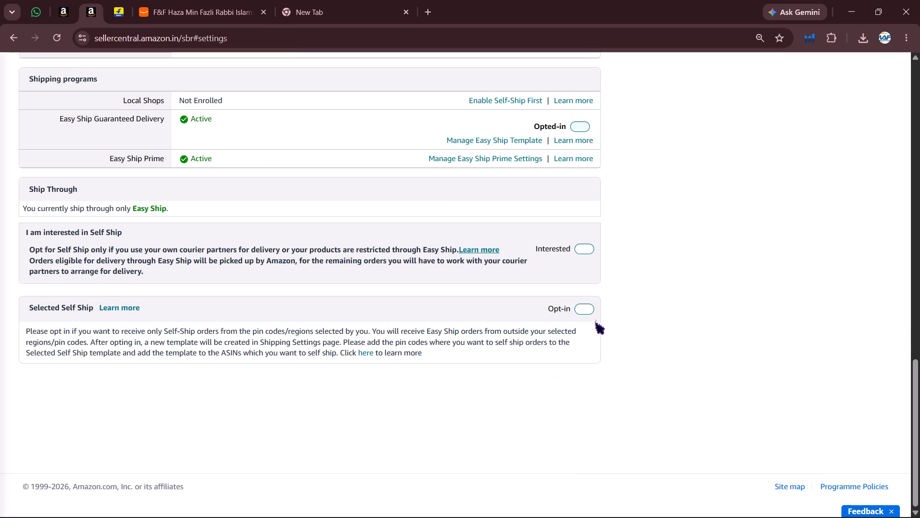
scroll(151, 178, up, 20)
scroll(151, 178, up, 3)
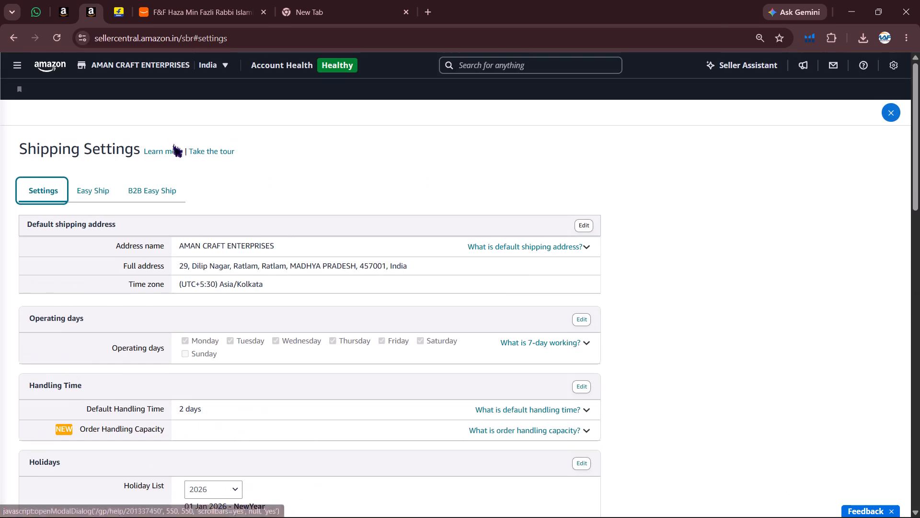
Go back through the seller home page to Manage Orders and show the sent Easy Ship orders waiting for pickup.
click(51, 63)
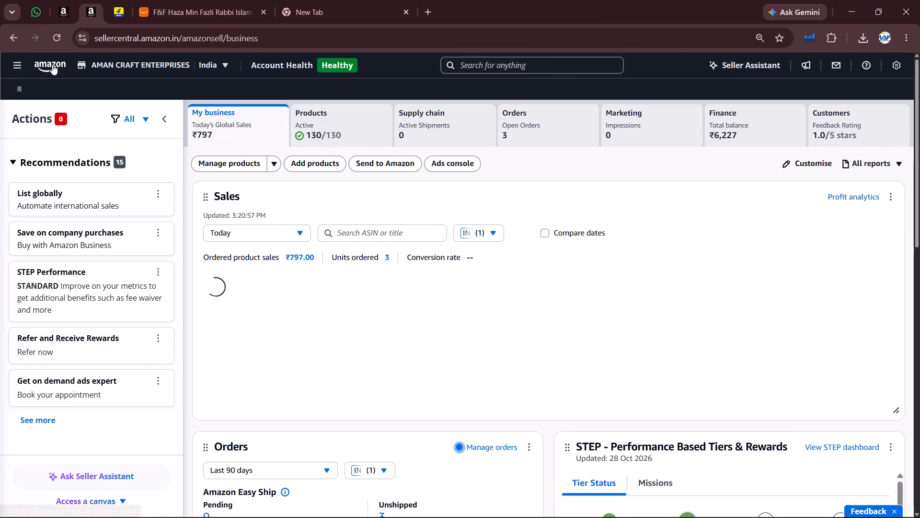
click(13, 67)
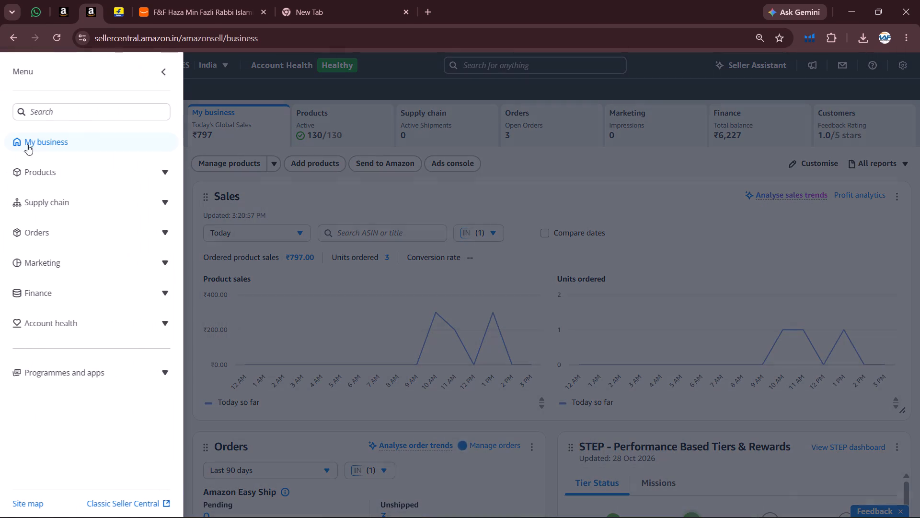
click(46, 228)
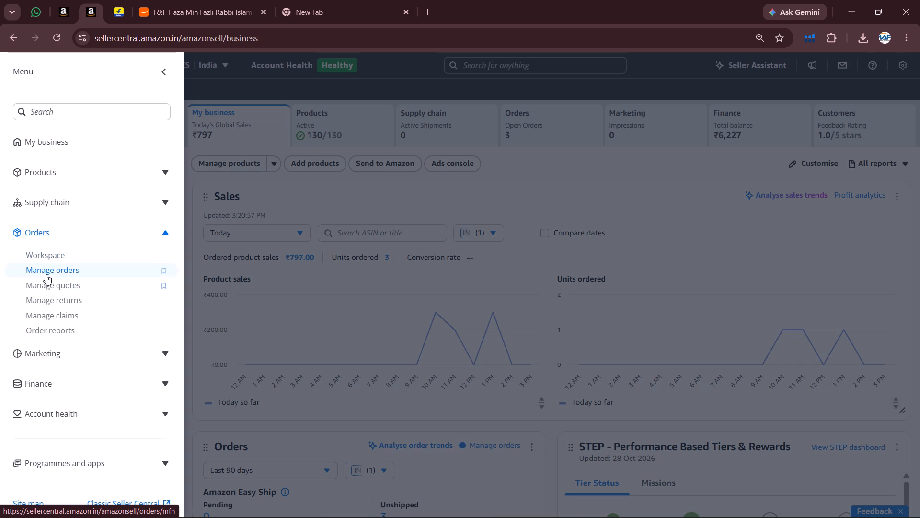
click(48, 271)
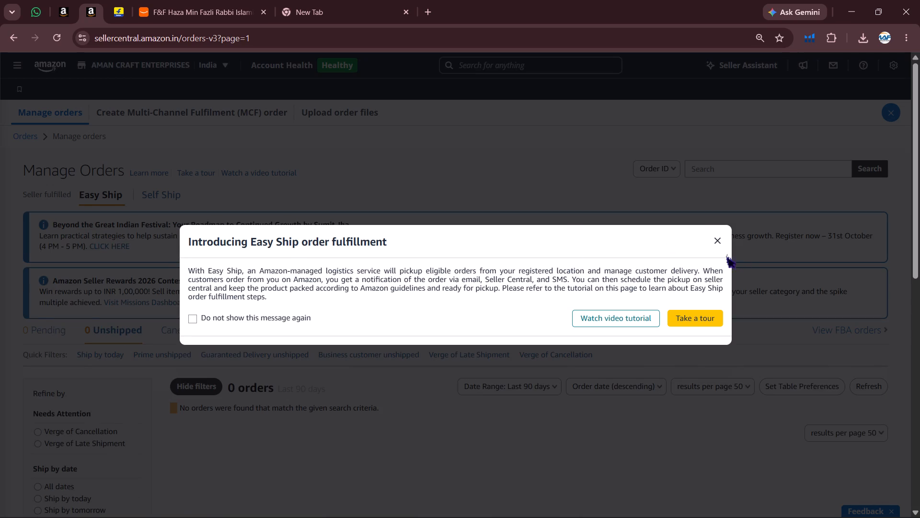
click(719, 242)
click(229, 330)
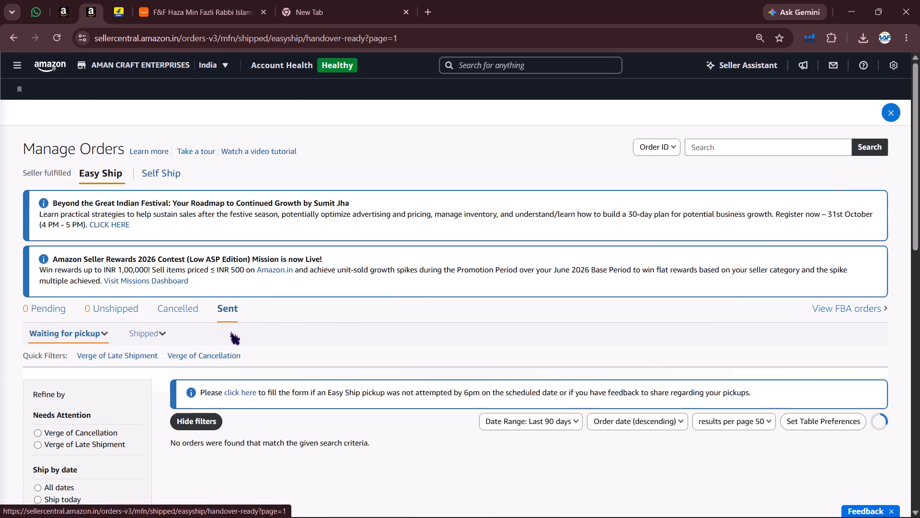
Dismiss the Bulk Label Printing notice and examine the products, ship-by dates and handover status of all orders waiting for pickup.
scroll(275, 252, down, 2)
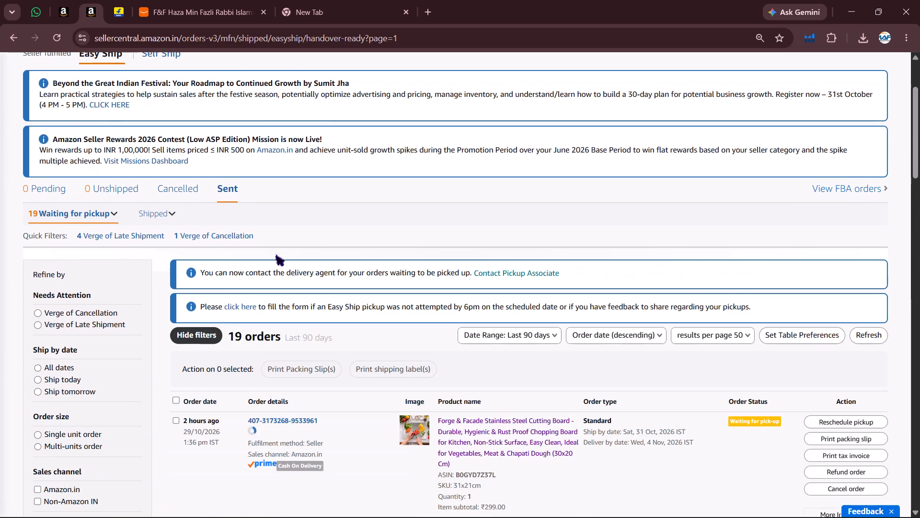
scroll(275, 252, down, 4)
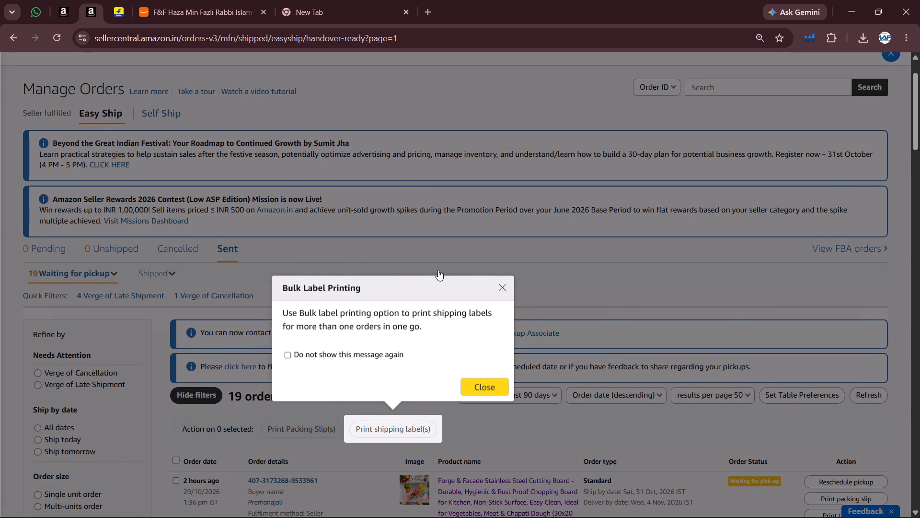
click(503, 291)
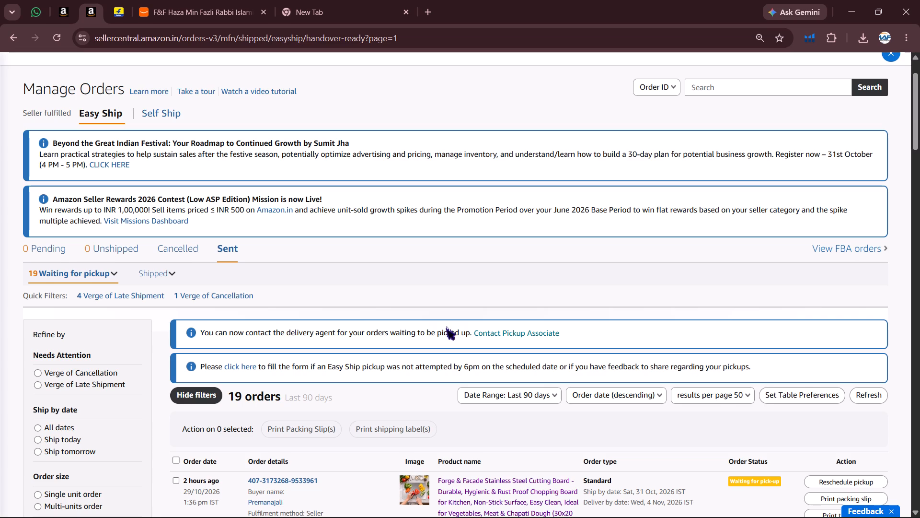
scroll(481, 335, down, 13)
scroll(508, 421, down, 9)
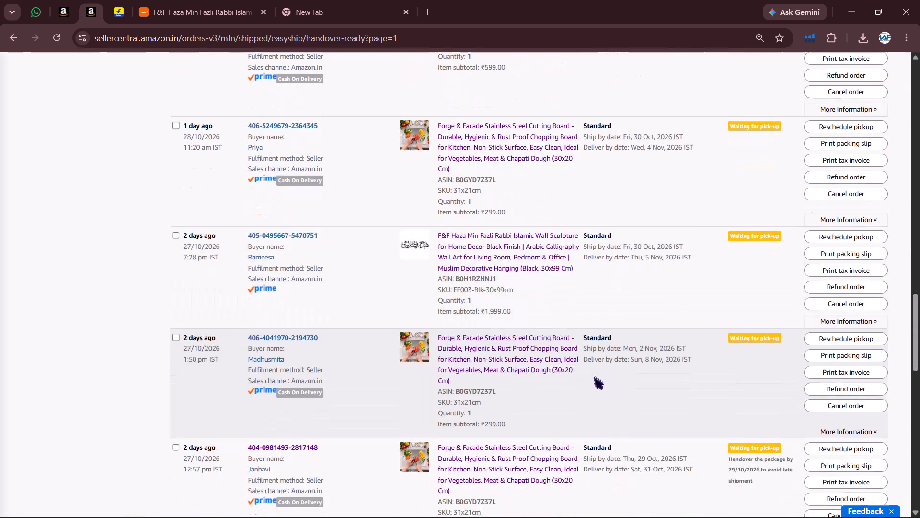
scroll(594, 375, down, 17)
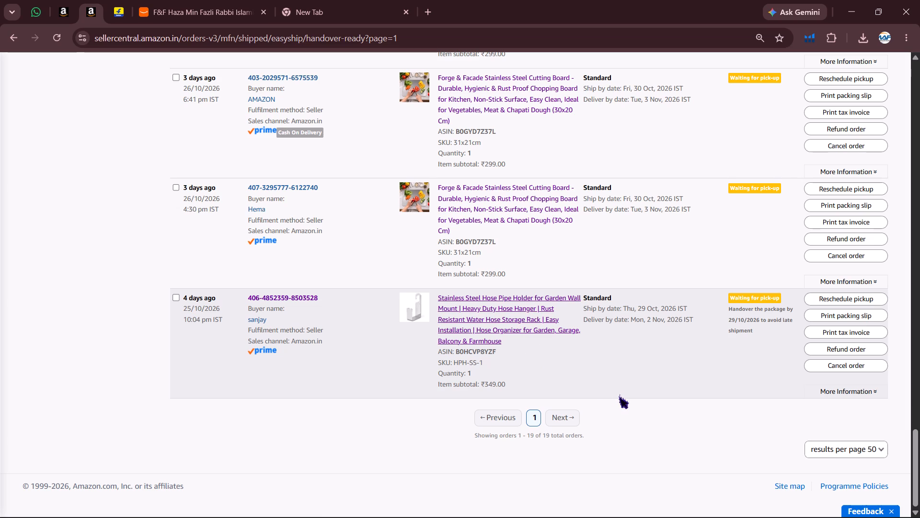
scroll(619, 394, up, 1)
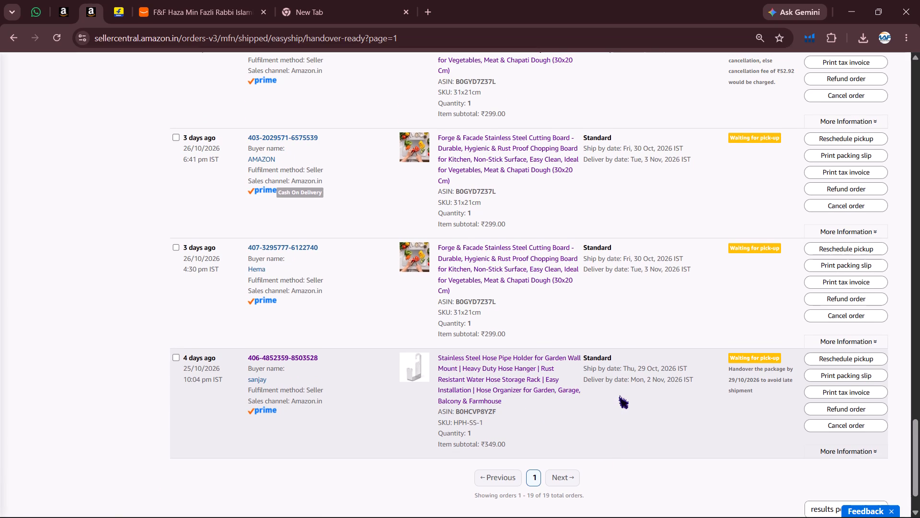
scroll(619, 394, down, 1)
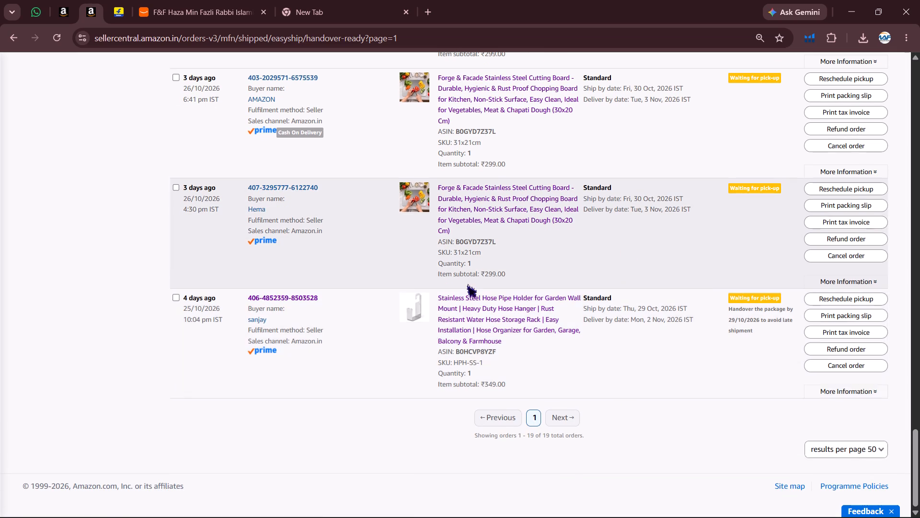
scroll(465, 283, up, 1)
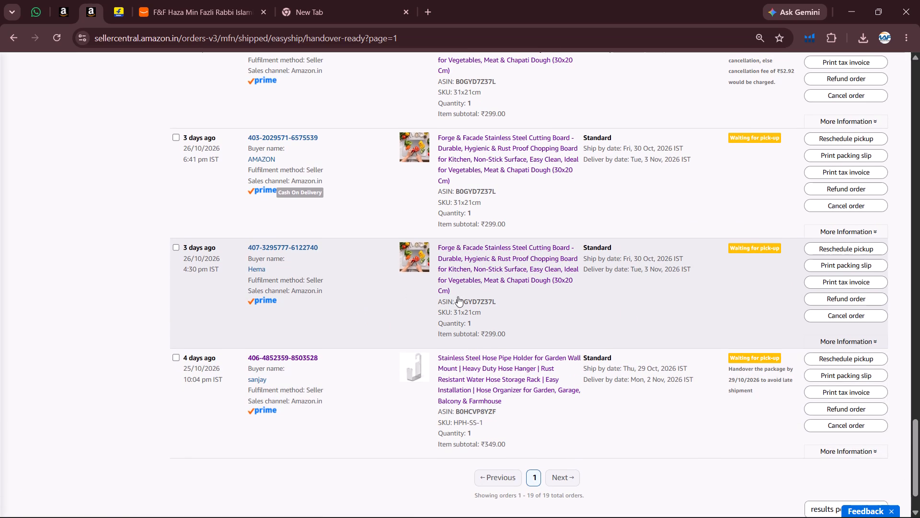
scroll(599, 305, up, 1)
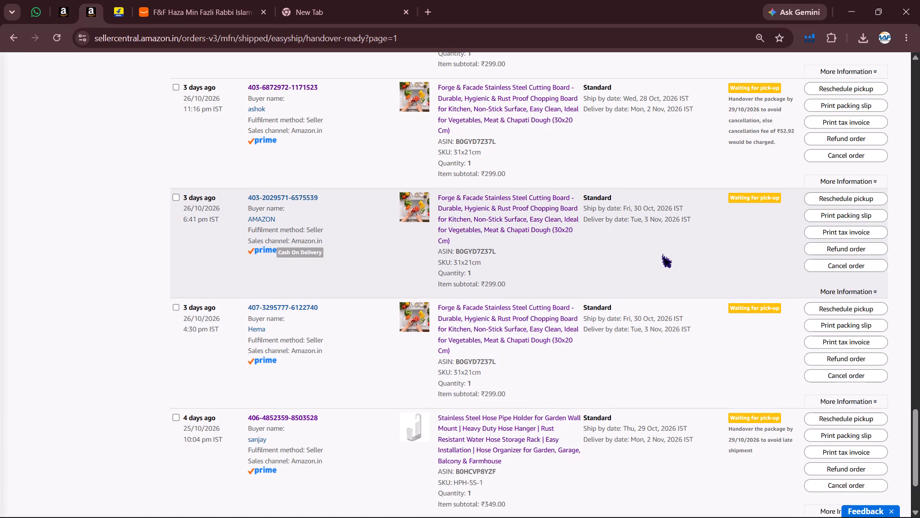
scroll(653, 260, up, 1)
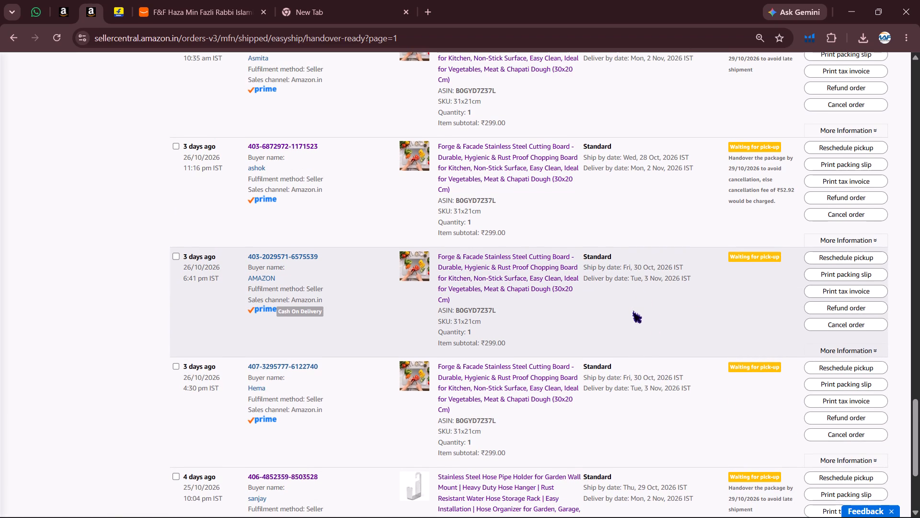
scroll(632, 309, up, 2)
scroll(645, 259, up, 2)
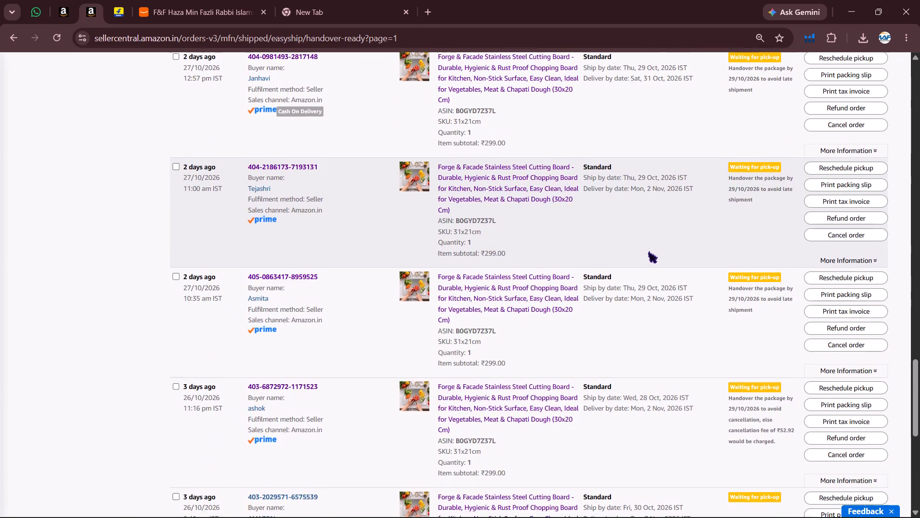
scroll(655, 226, up, 6)
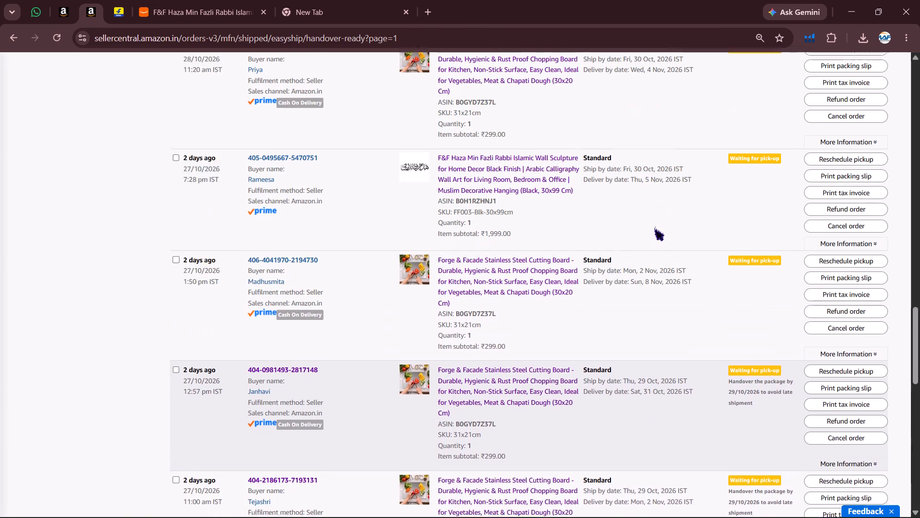
scroll(662, 237, up, 2)
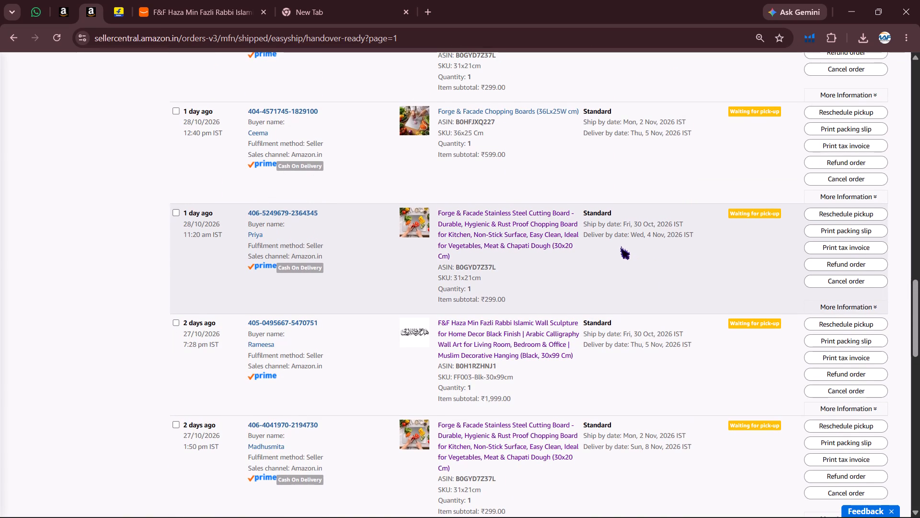
scroll(621, 245, down, 1)
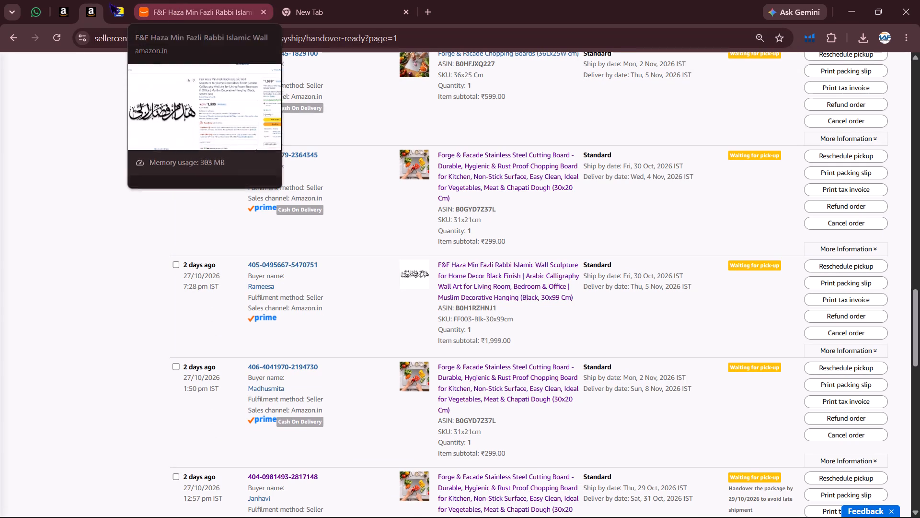
Open the 30x20 cm stainless steel cutting board's product page from the orders list and examine its price, size options, description and sales data.
click(58, 0)
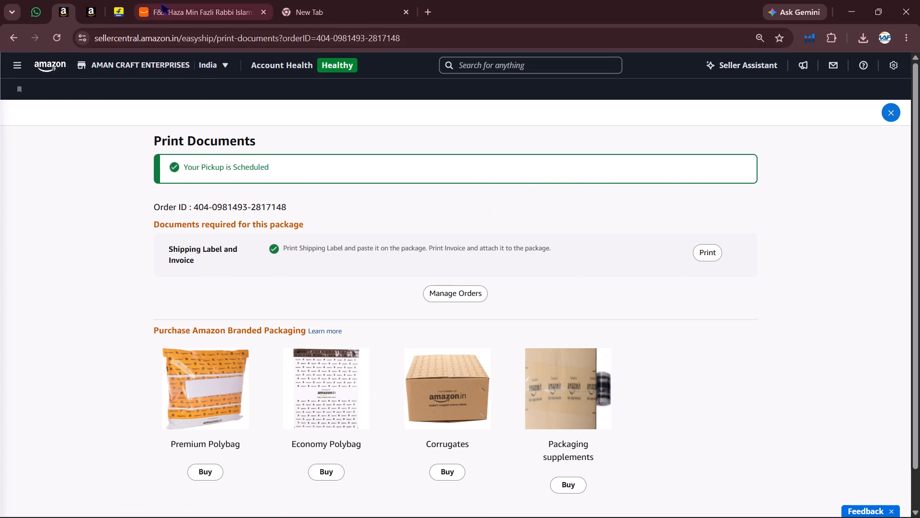
click(84, 6)
click(514, 381)
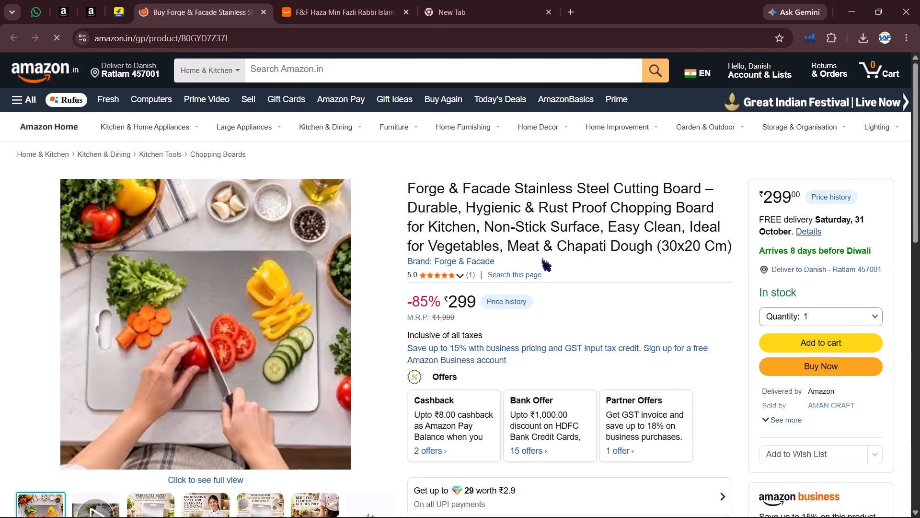
scroll(544, 257, down, 2)
scroll(575, 175, down, 6)
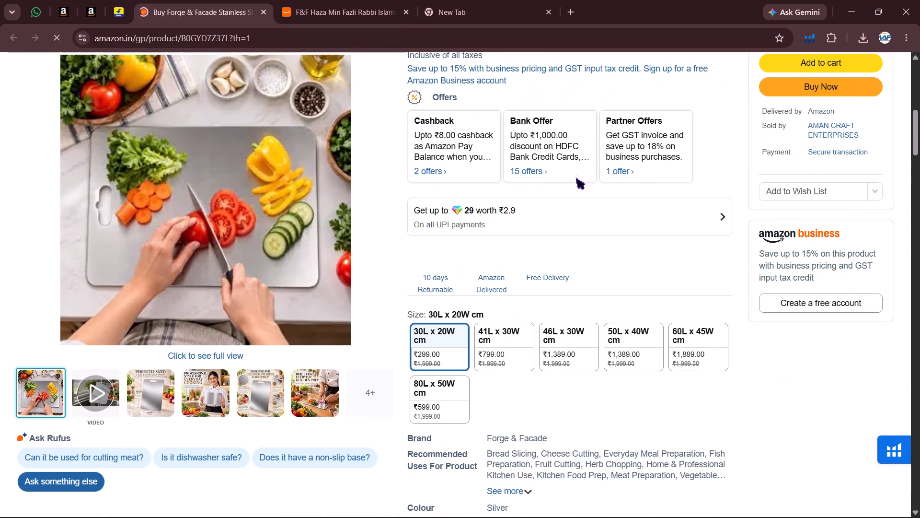
scroll(611, 341, down, 4)
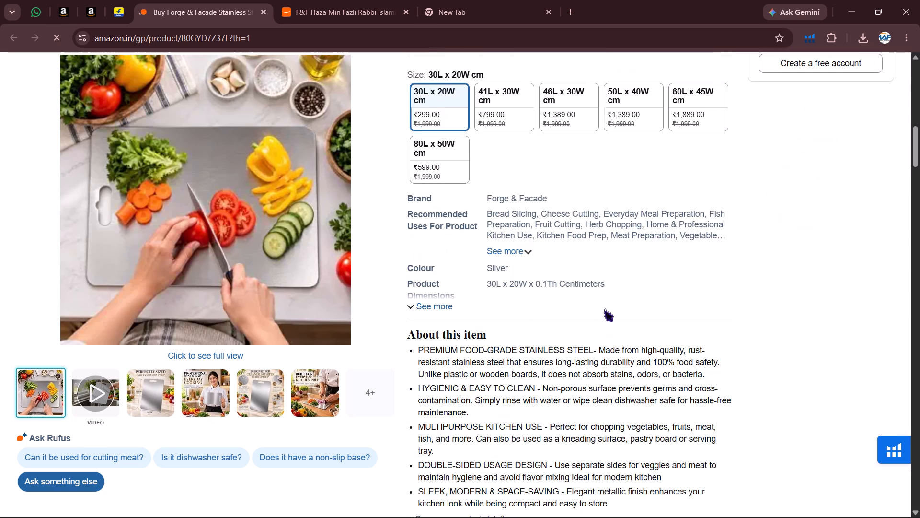
scroll(603, 304, down, 10)
scroll(579, 271, down, 4)
scroll(579, 271, up, 3)
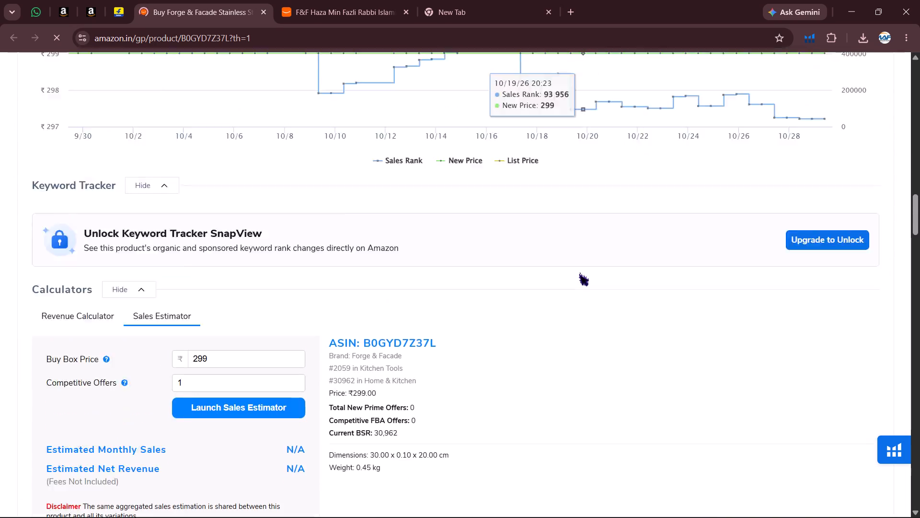
scroll(579, 271, up, 12)
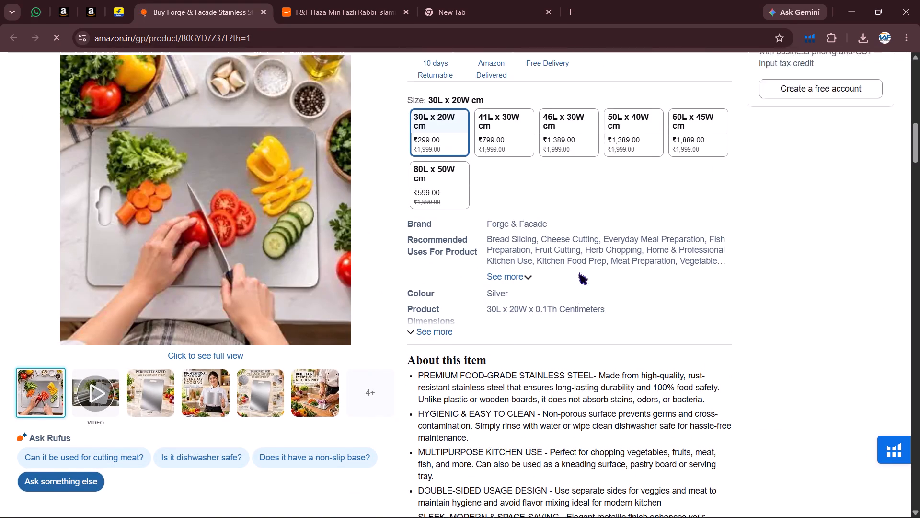
scroll(578, 271, up, 2)
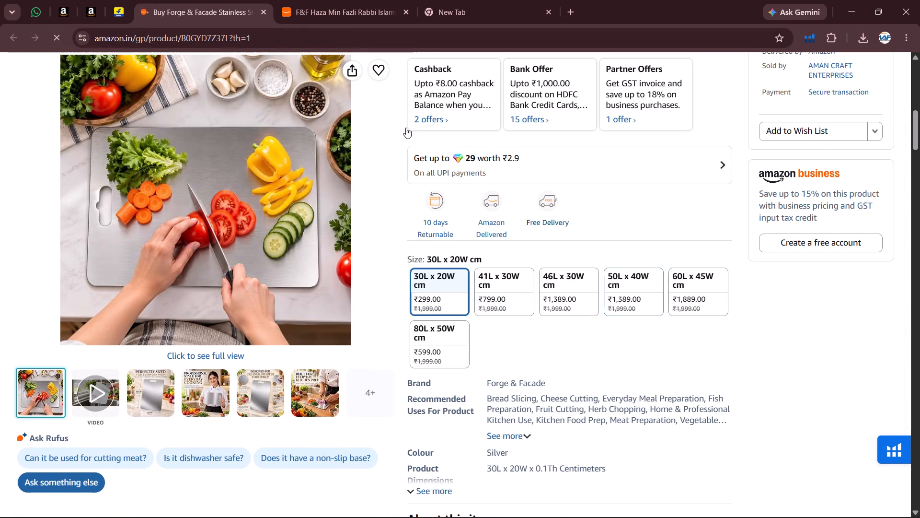
Return to the orders waiting for pickup and close the cutting board and Haza Min Fazli Rabbi wall sculpture product pages.
click(91, 10)
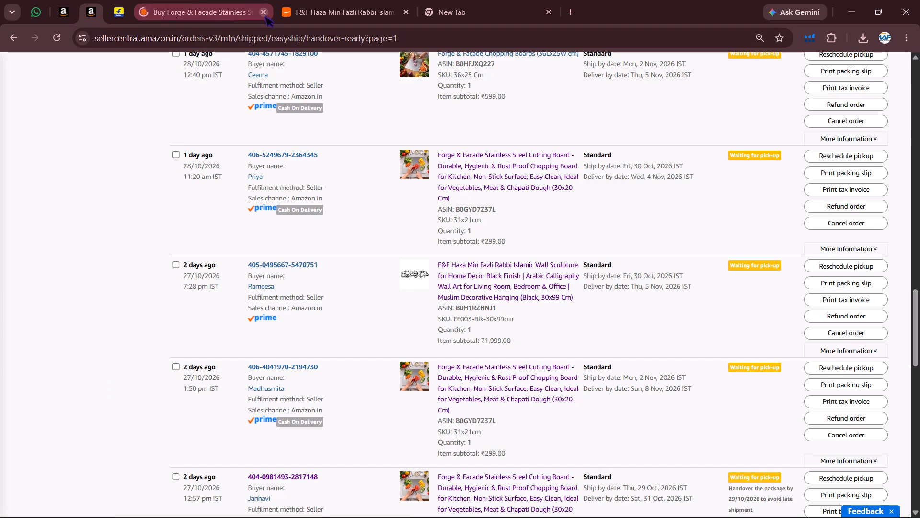
click(264, 13)
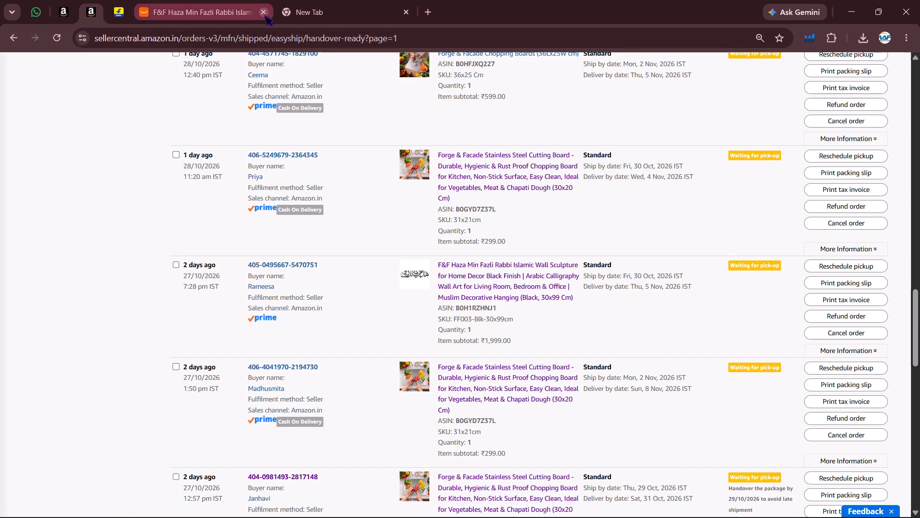
click(264, 12)
Go to the Print Documents page and open Manage products from there to show the full inventory.
click(66, 1)
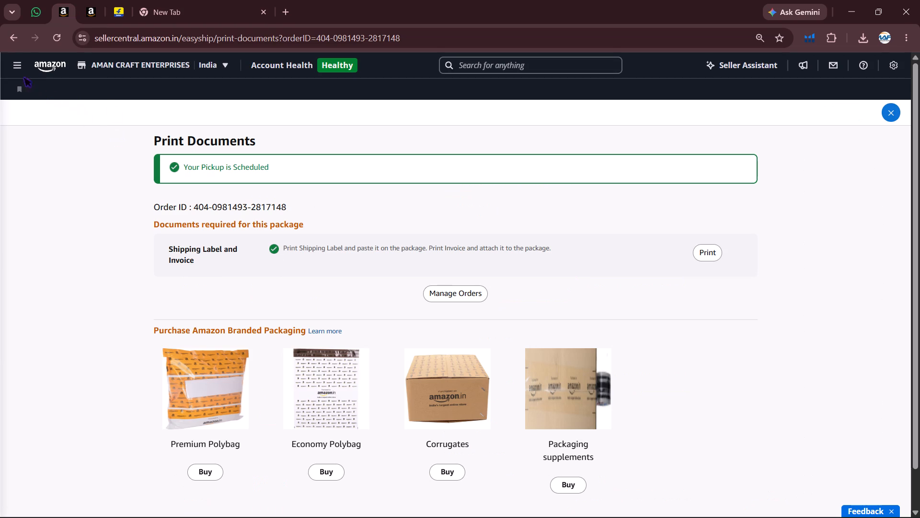
click(21, 64)
click(63, 239)
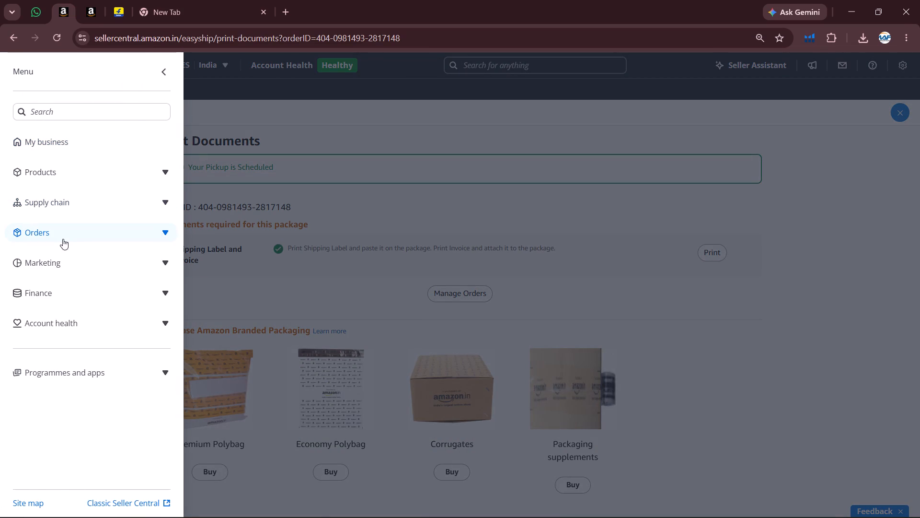
click(60, 174)
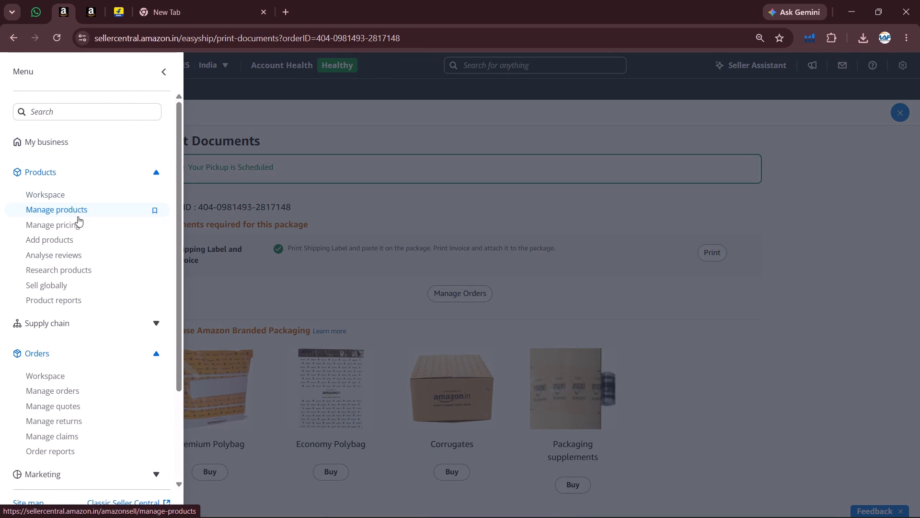
click(78, 210)
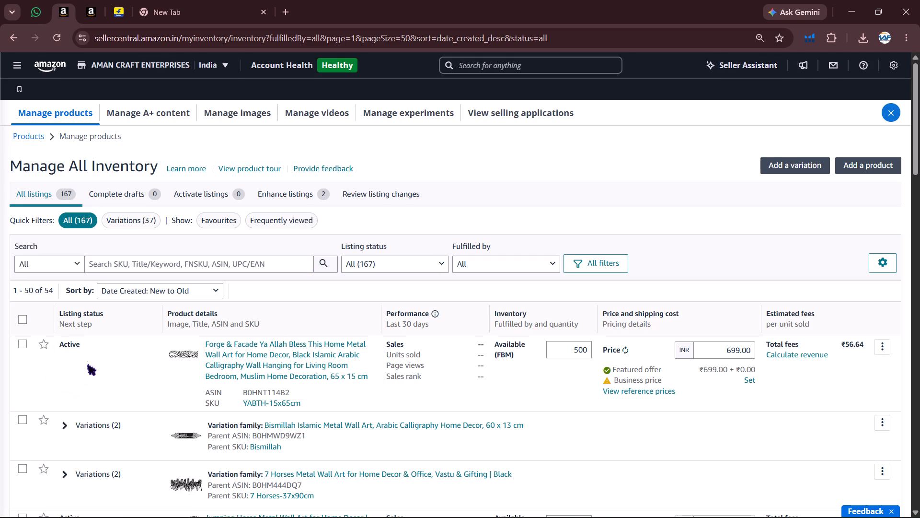
Examine the inventory listings' stock, prices and sales, including the variations of the Metal Bookend for Books family.
scroll(85, 361, down, 1)
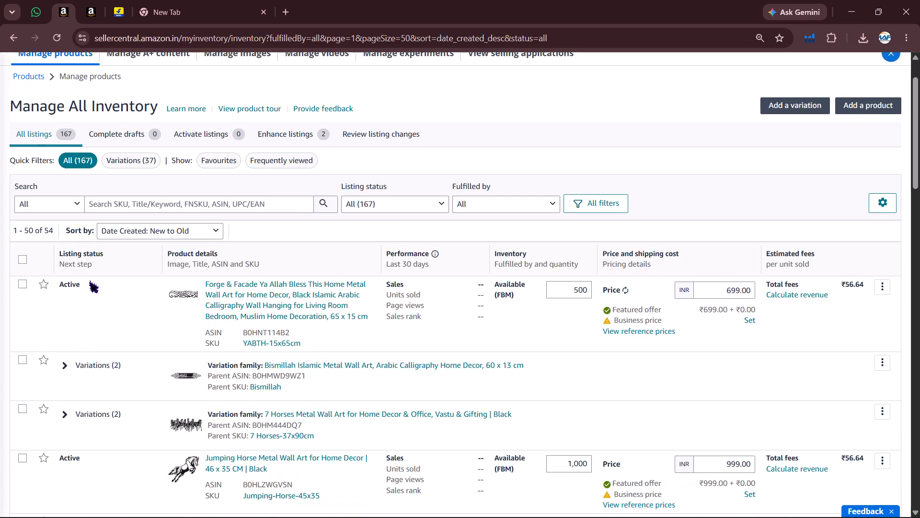
scroll(89, 279, down, 1)
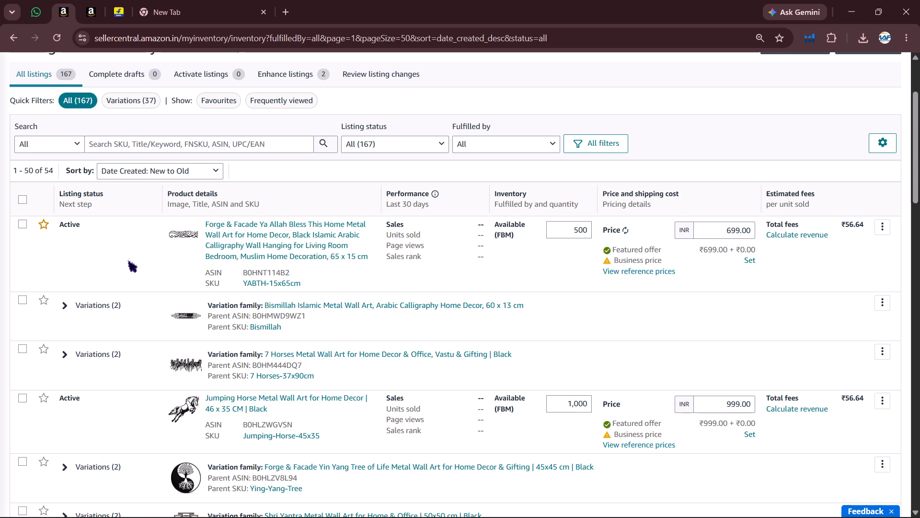
scroll(128, 258, down, 4)
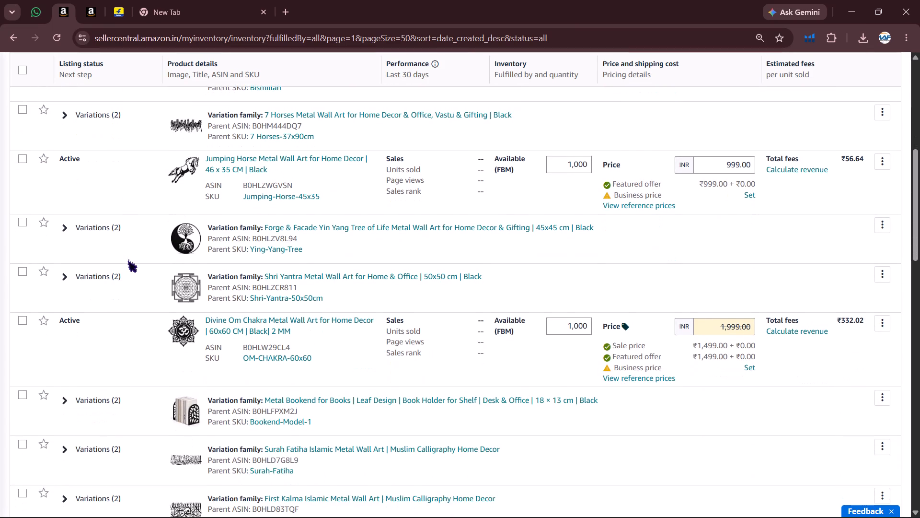
scroll(128, 258, down, 2)
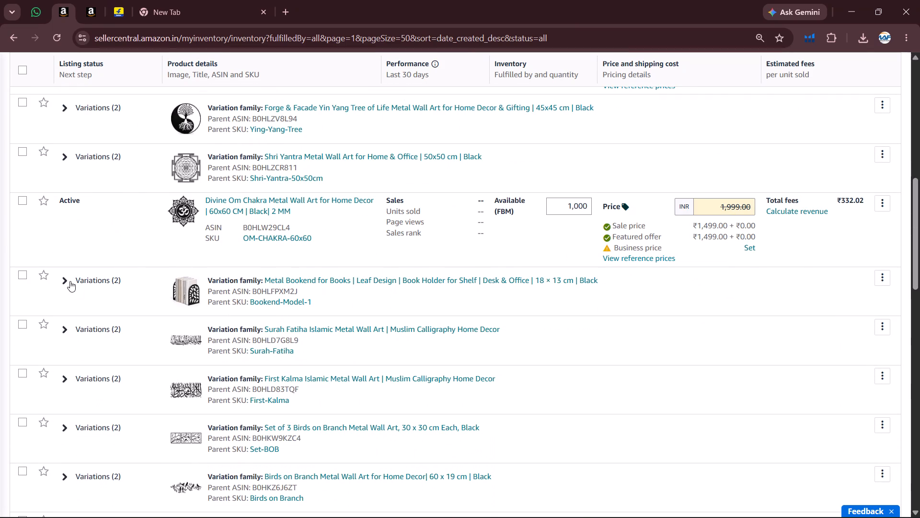
click(70, 281)
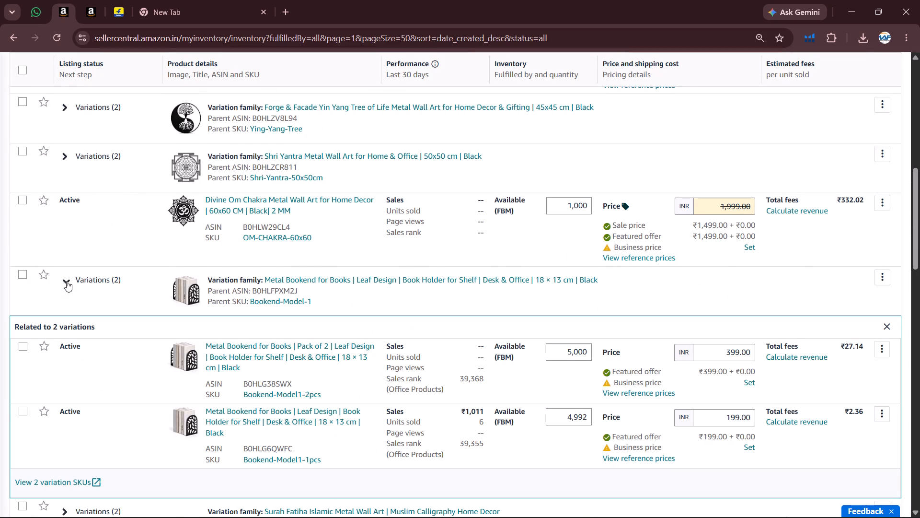
click(67, 281)
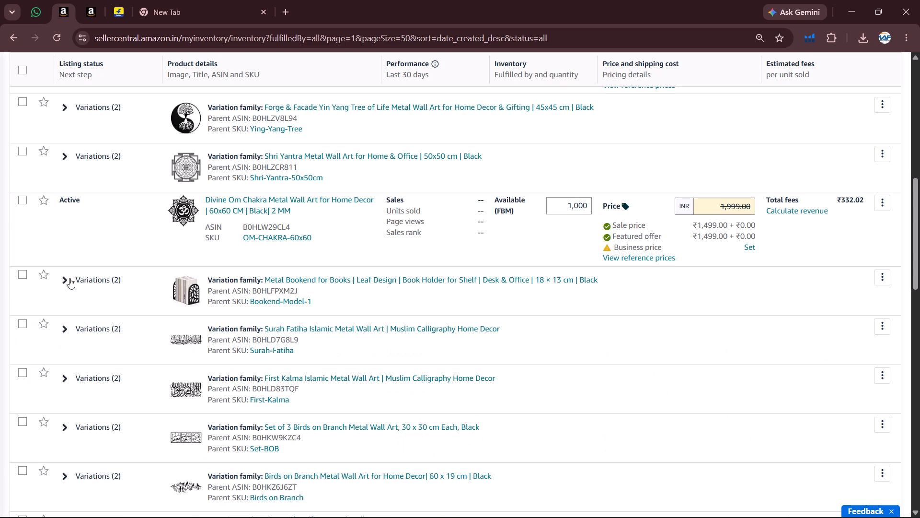
scroll(69, 278, down, 1)
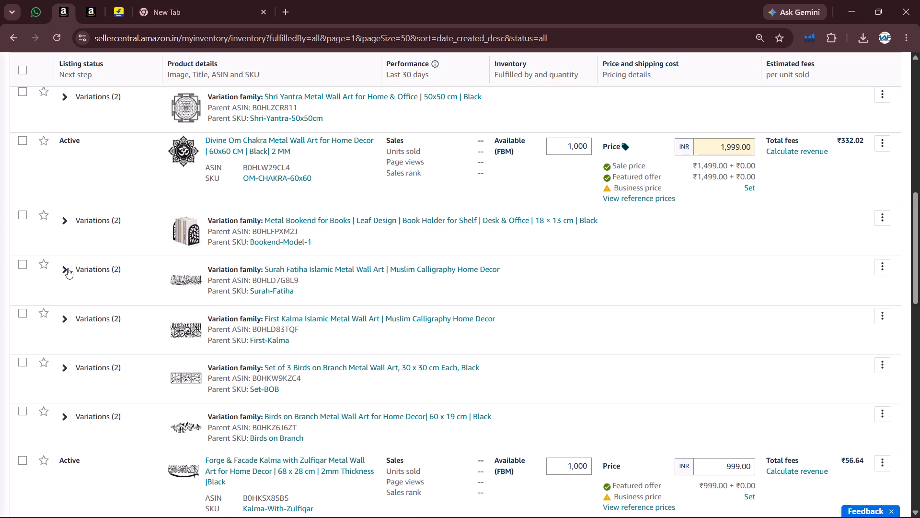
scroll(68, 268, down, 3)
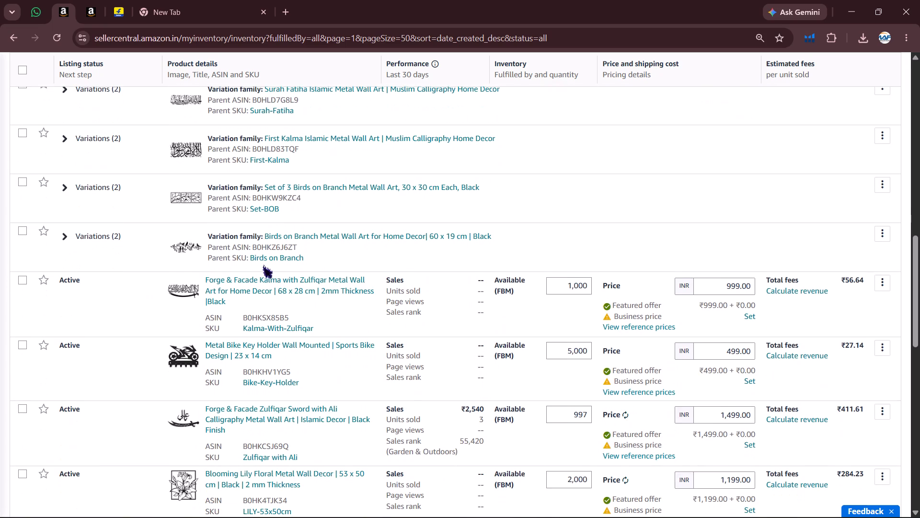
Open the product page of the Forge & Facade Kalma with Zulfiqar Metal Wall Art, 68 x 28 cm.
click(283, 289)
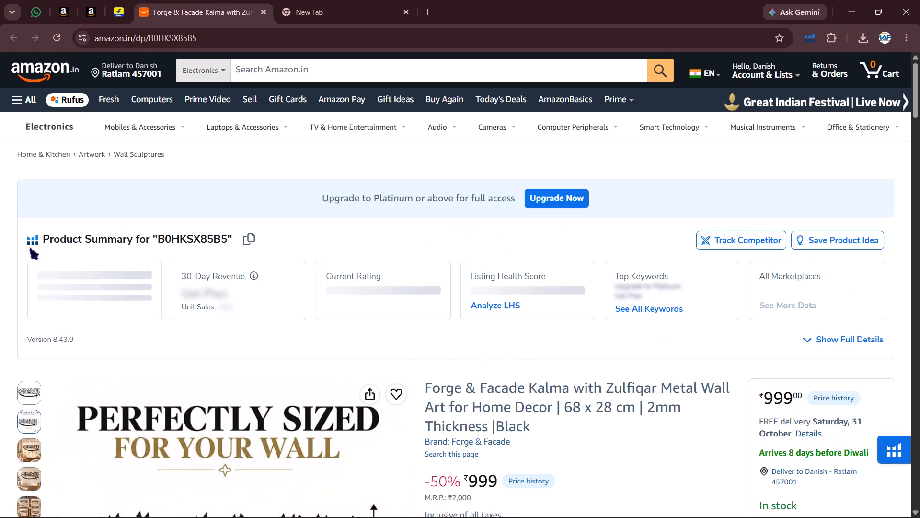
Close the Kalma with Zulfiqar wall art product page and go back to the beginning of the inventory listings.
click(263, 11)
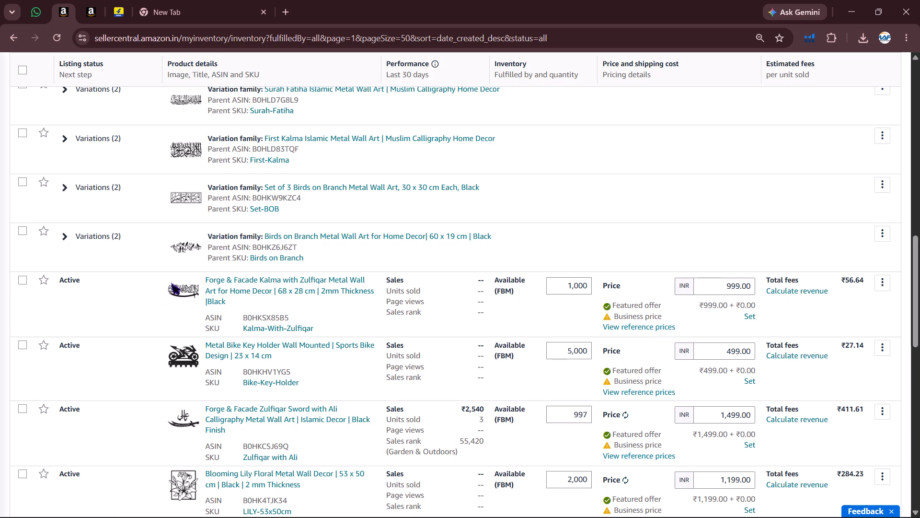
scroll(172, 274, up, 6)
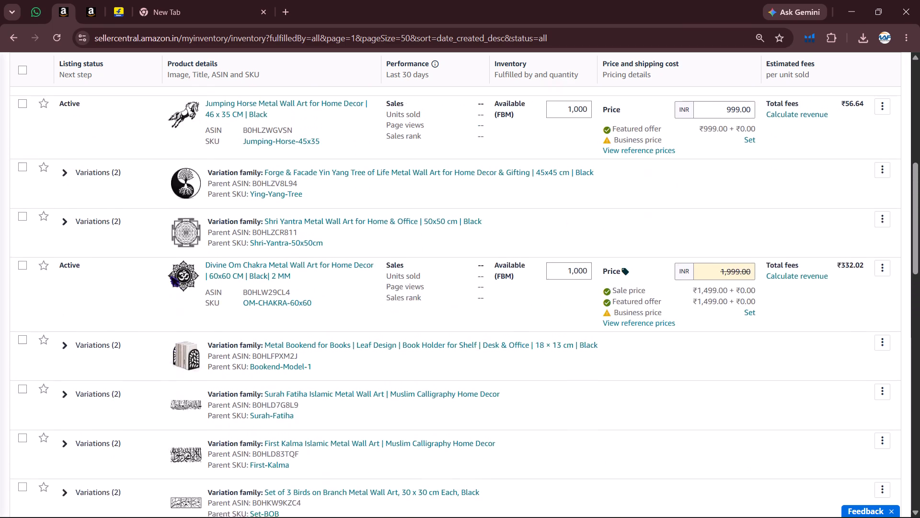
scroll(170, 272, up, 5)
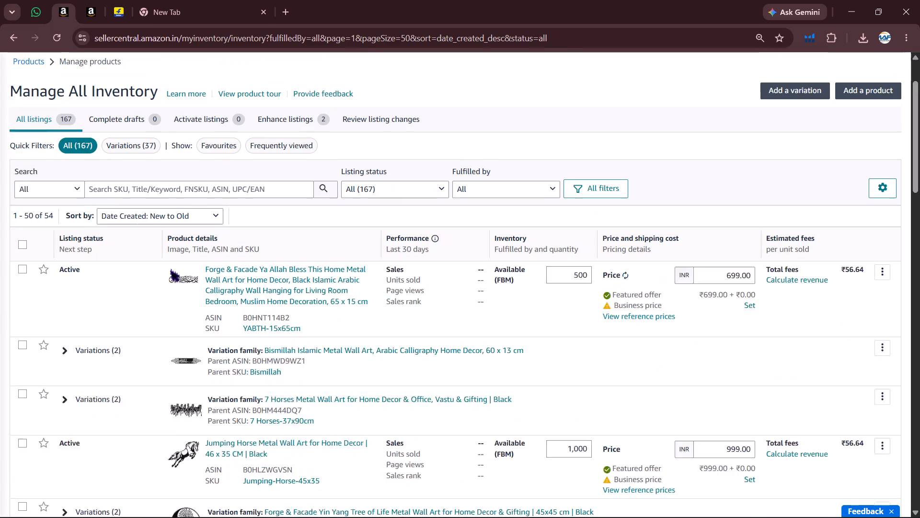
scroll(171, 266, up, 1)
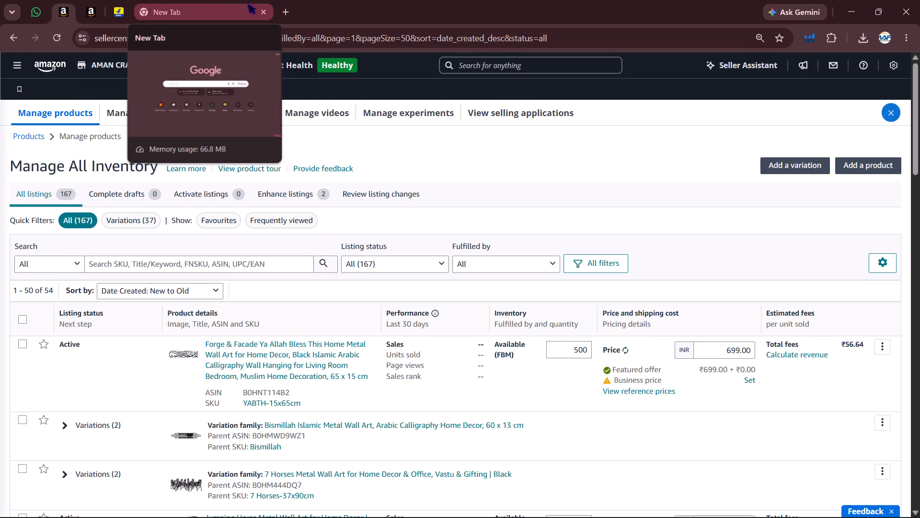
Check Flipkart Seller Hub's upcoming orders and Amazon's orders waiting for pickup, and return to the Amazon inventory page.
click(206, 0)
click(112, 0)
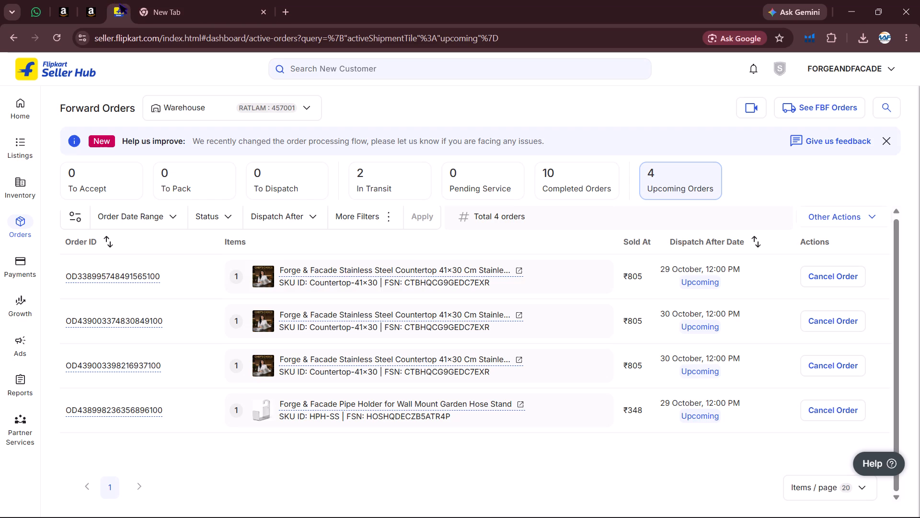
click(96, 0)
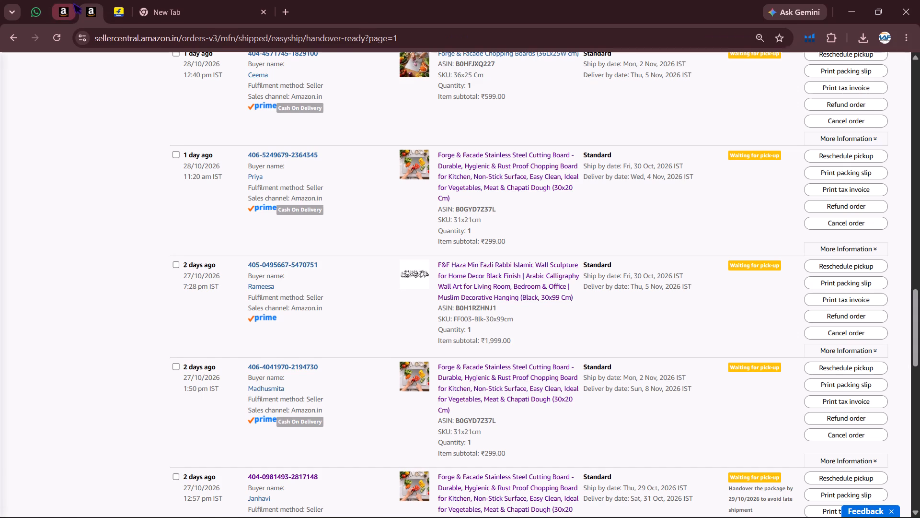
click(73, 0)
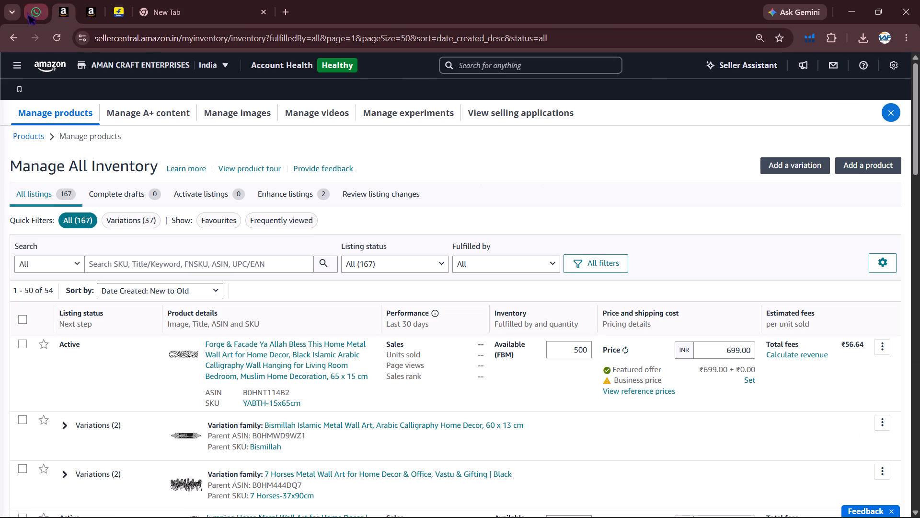